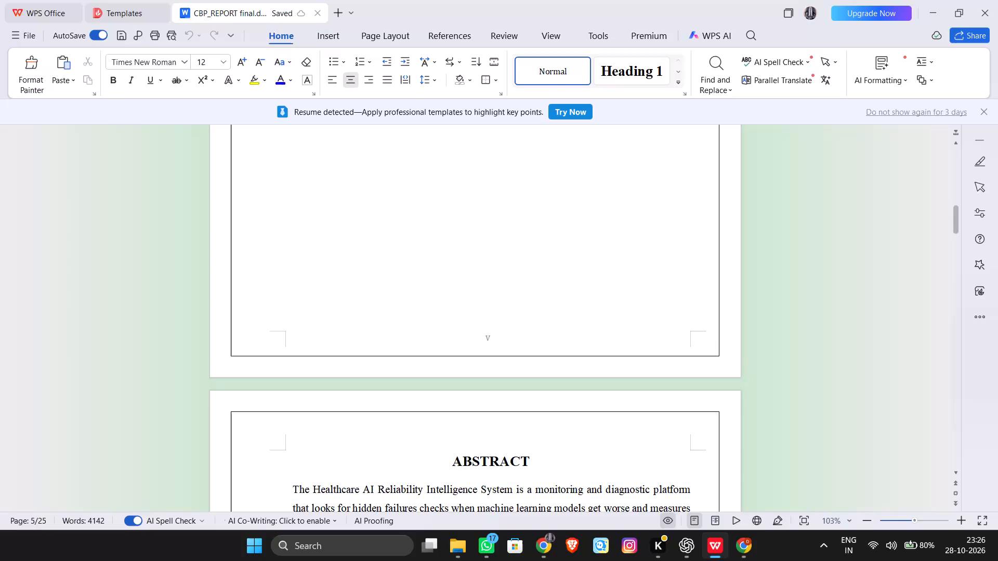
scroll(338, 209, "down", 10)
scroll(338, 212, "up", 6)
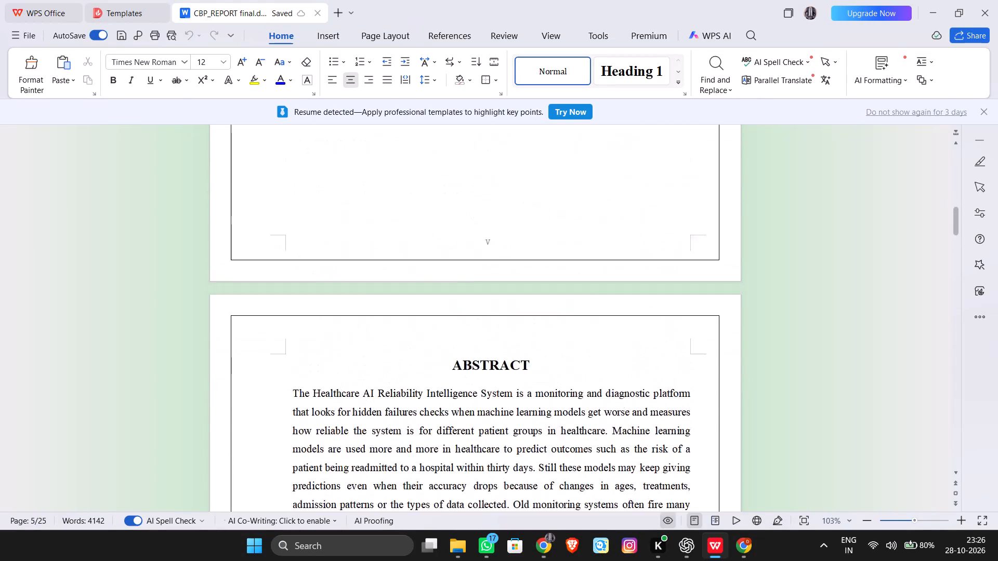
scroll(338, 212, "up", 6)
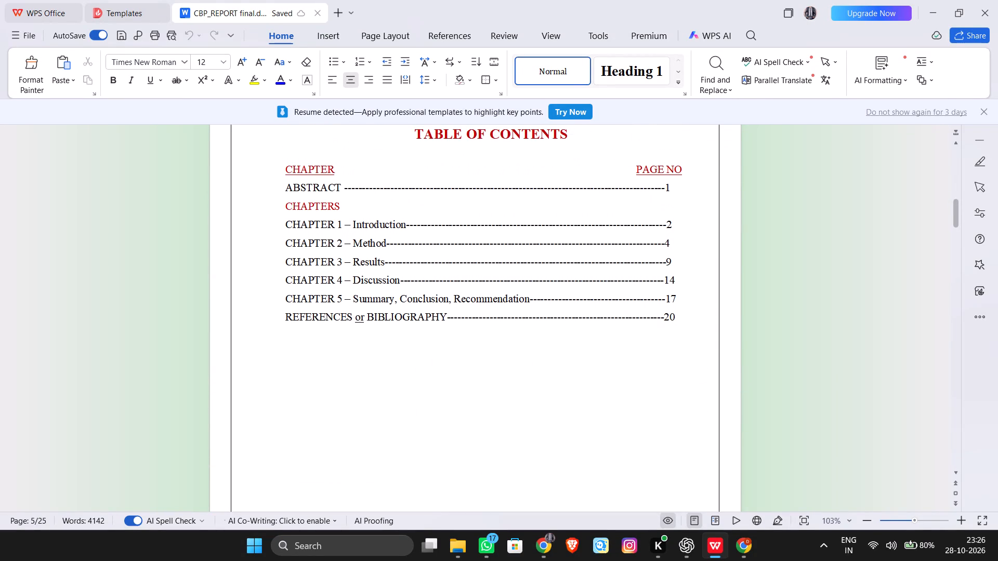
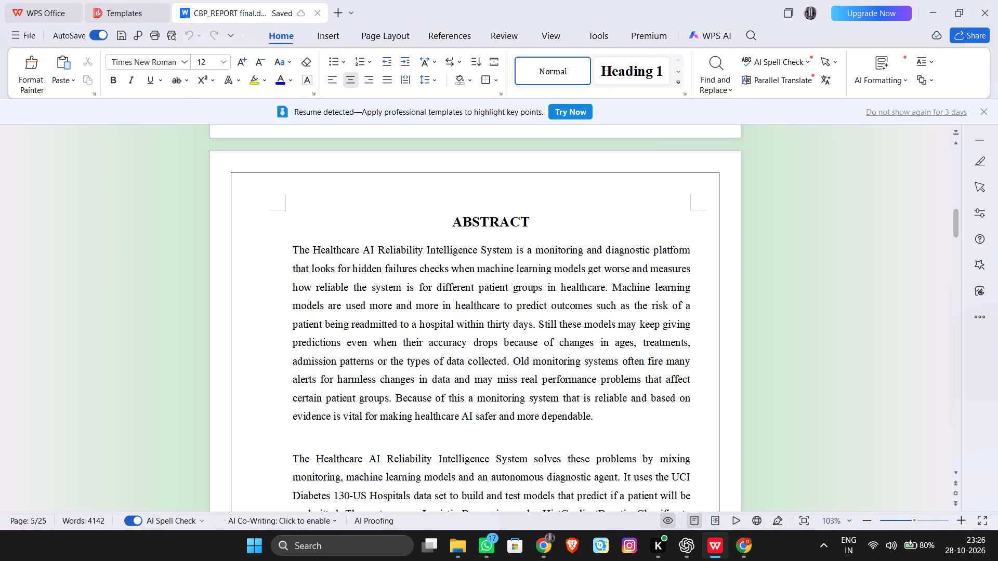
Replace the whole healthcare abstract text under the ABSTRACT heading with the copied Dual-Layer Network Intrusion Detection abstract.
left_click_drag(292, 249, 454, 509)
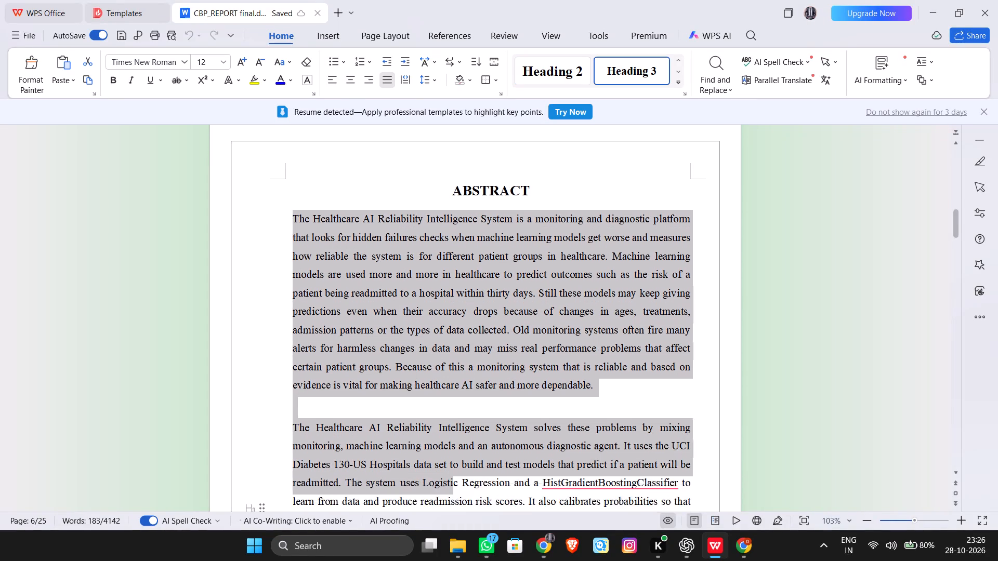
left_click_drag(454, 509, 316, 290)
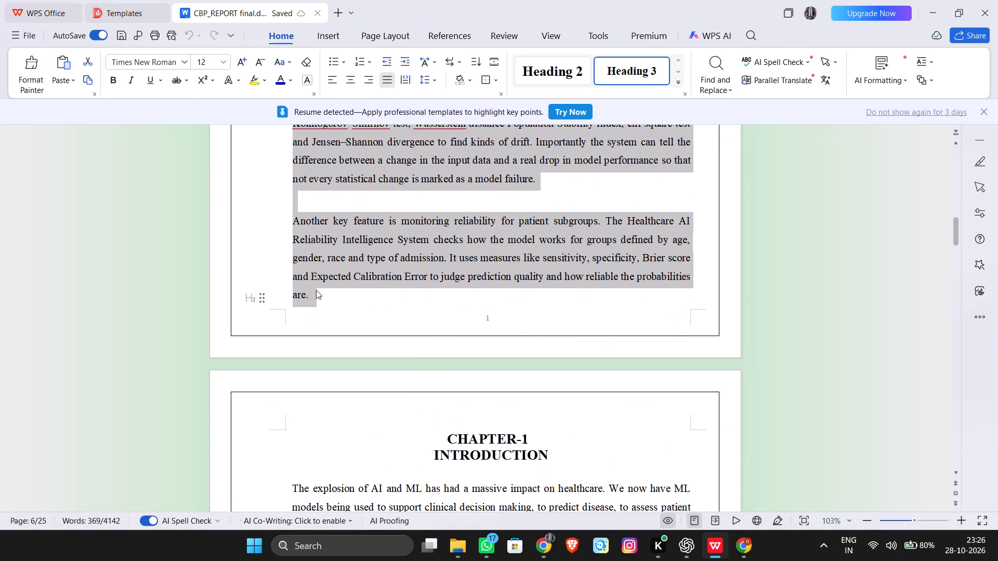
left_click_drag(316, 290, 310, 295)
left_click_drag(310, 295, 308, 295)
key("ctrl+v")
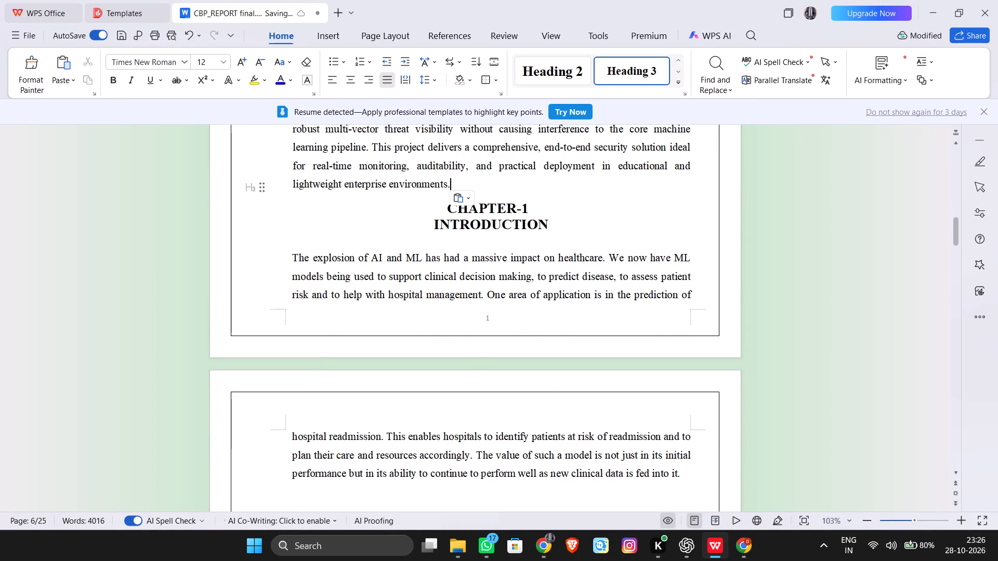
Add blank lines after the new abstract's last paragraph to push the CHAPTER-1 INTRODUCTION heading onto the next page.
scroll(526, 314, "up", 5)
key("Return")
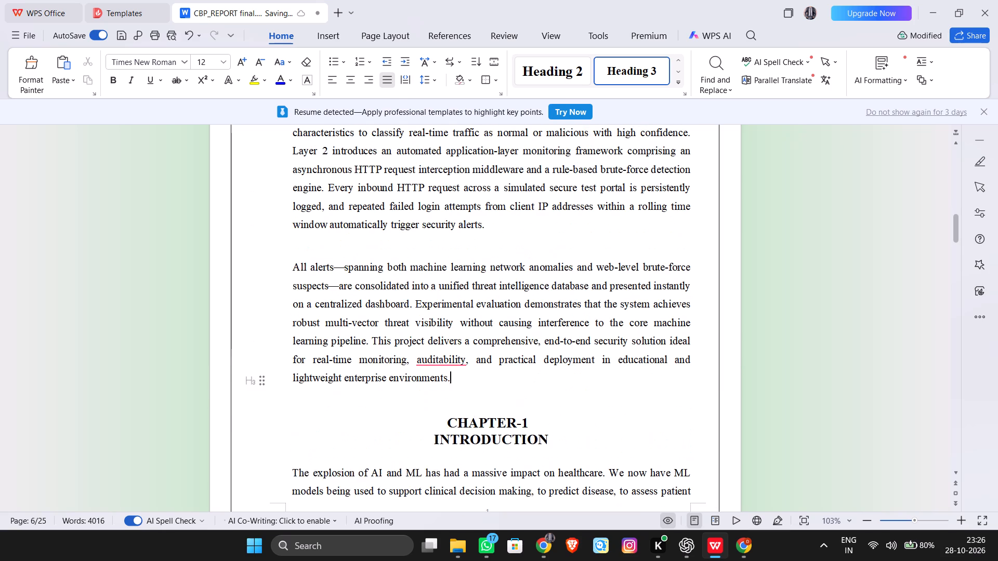
key("Return")
key("Return")
key("Return")
key("Return")
scroll(527, 312, "down", 4)
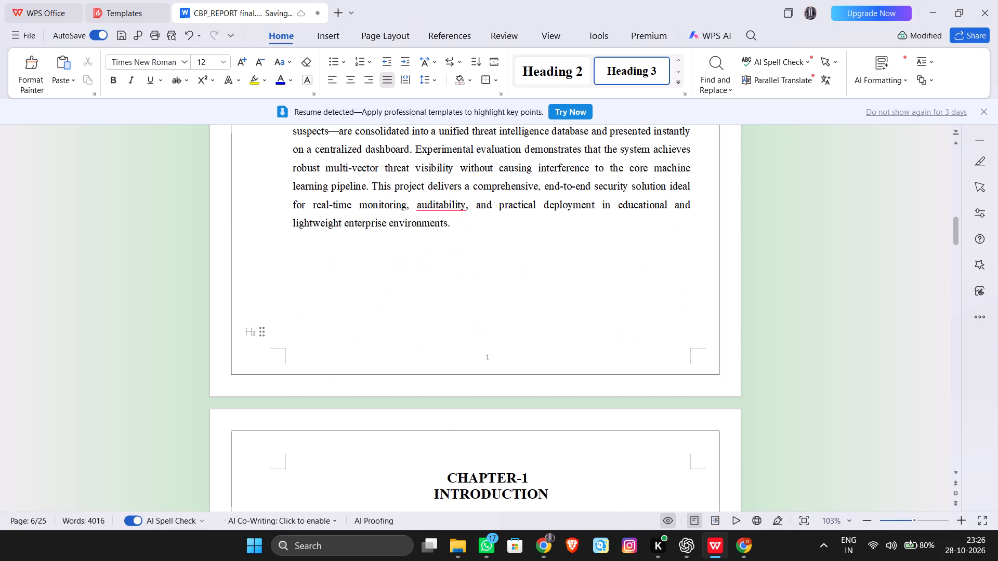
Delete the duplicate ABSTRACT line above the pasted project title.
scroll(558, 279, "up", 9)
scroll(488, 286, "up", 5)
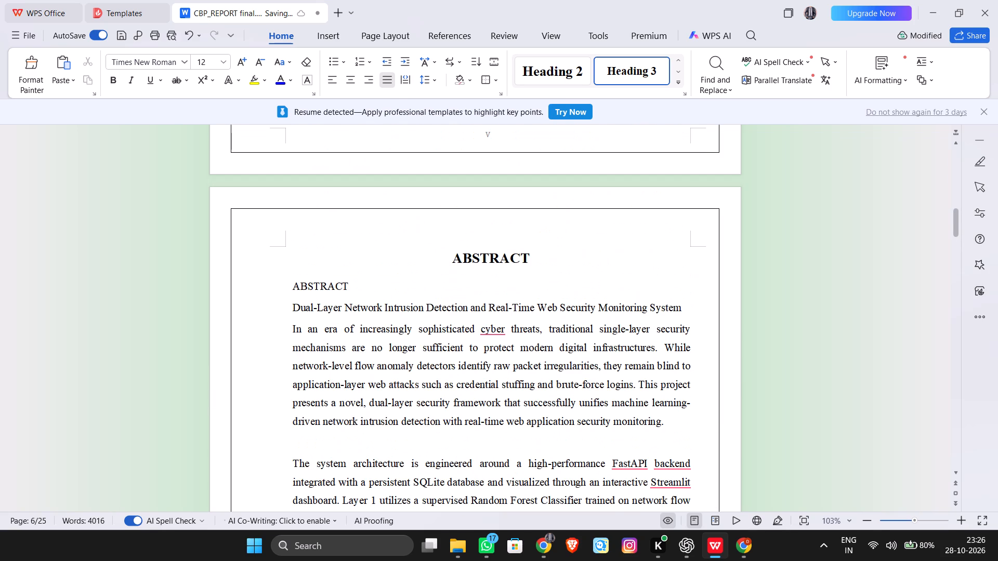
left_click_drag(356, 288, 284, 286)
key("BackSpace")
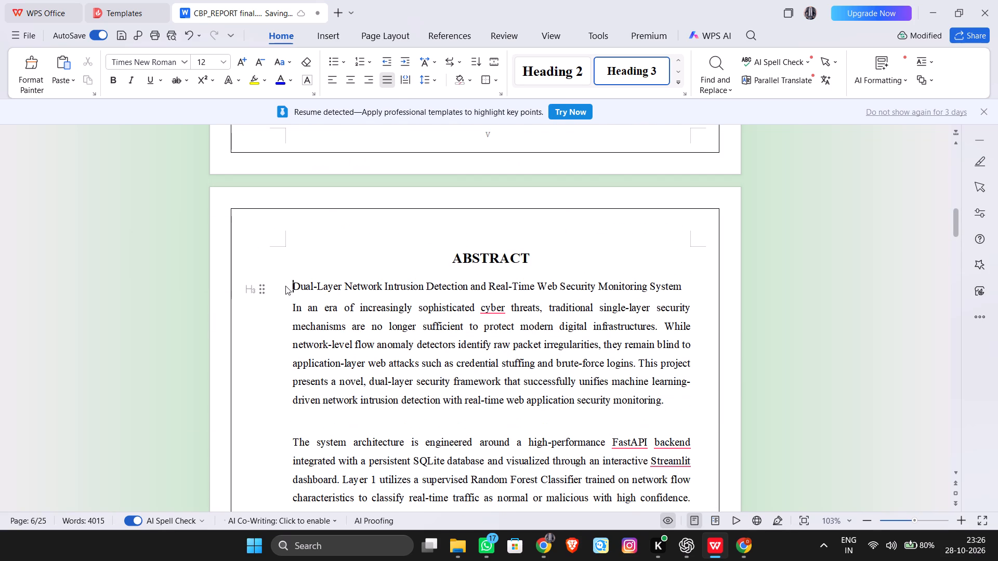
Insert another blank line before CHAPTER-1 to move it onto the same page as INTRODUCTION.
left_click_drag(293, 284, 352, 359)
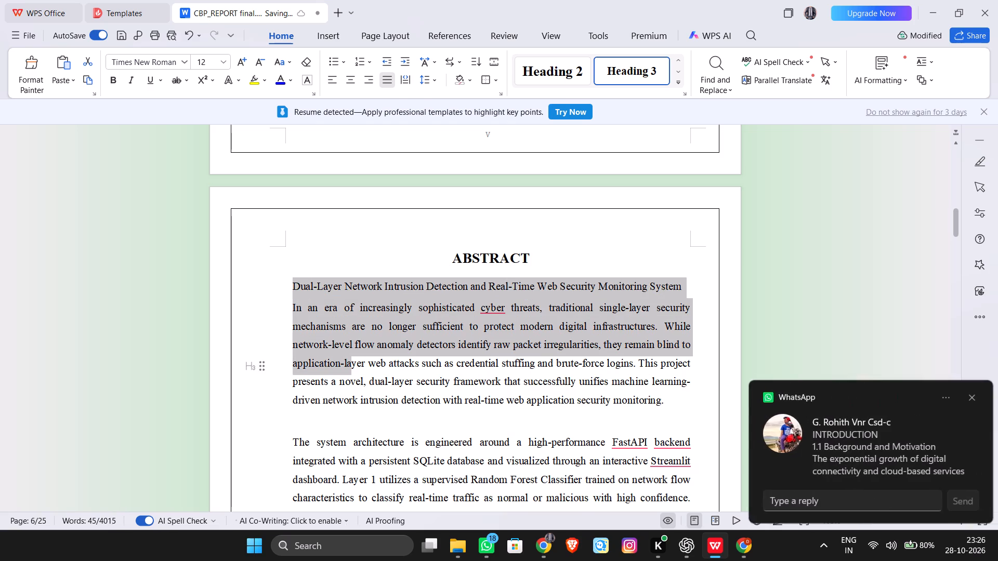
scroll(427, 348, "down", 12)
scroll(556, 355, "down", 6)
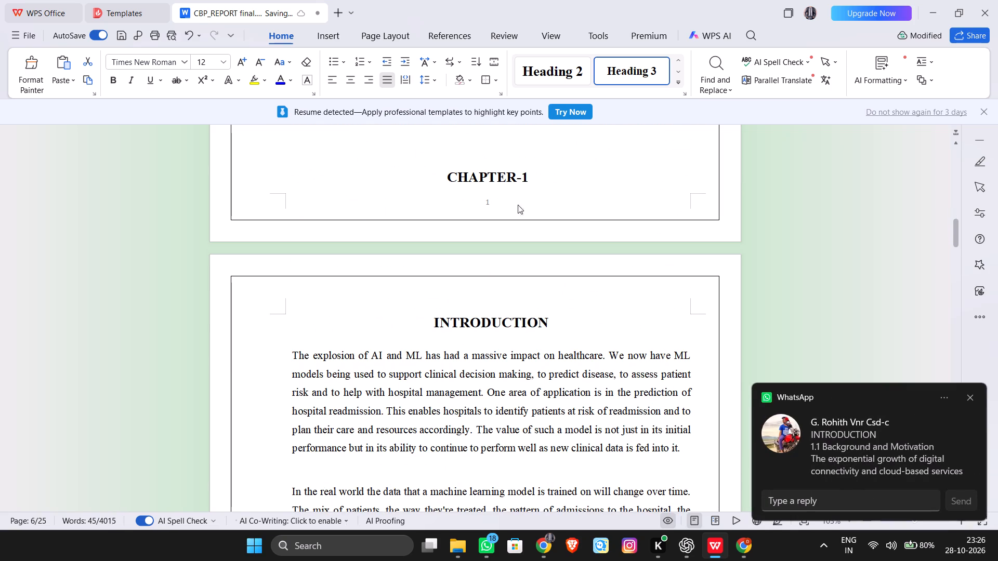
left_click(504, 161)
key("Return")
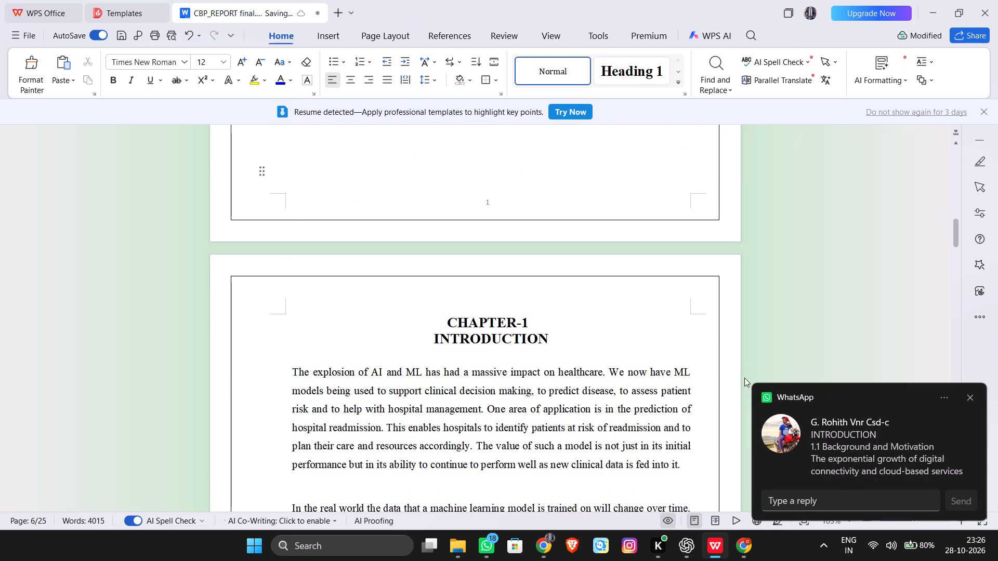
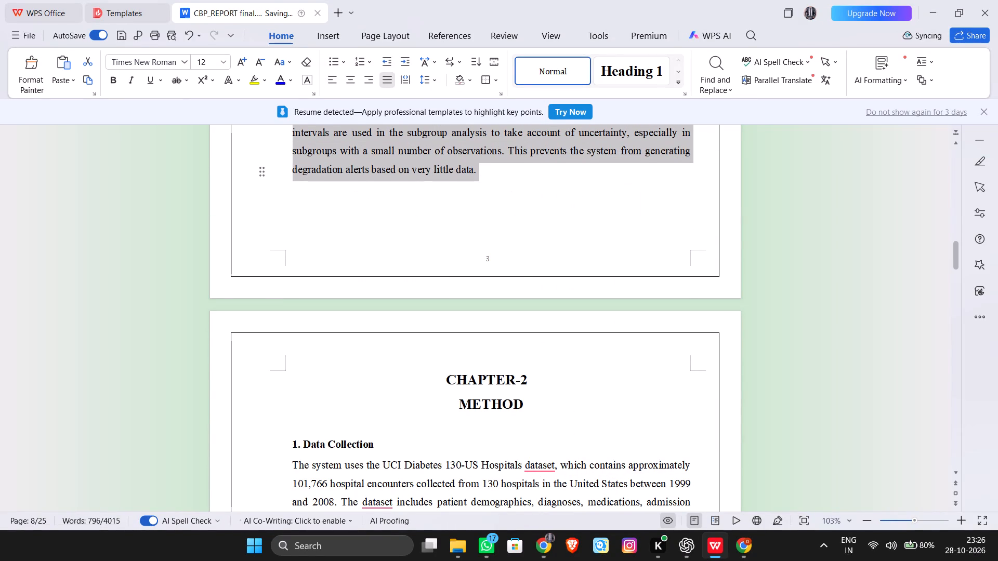
Replace the selected healthcare introduction text in Chapter 1 with the copied network intrusion and web security introduction.
key("ctrl+v")
Delete the extra blank line above the CHAPTER-2 METHOD heading.
scroll(532, 283, "up", 1)
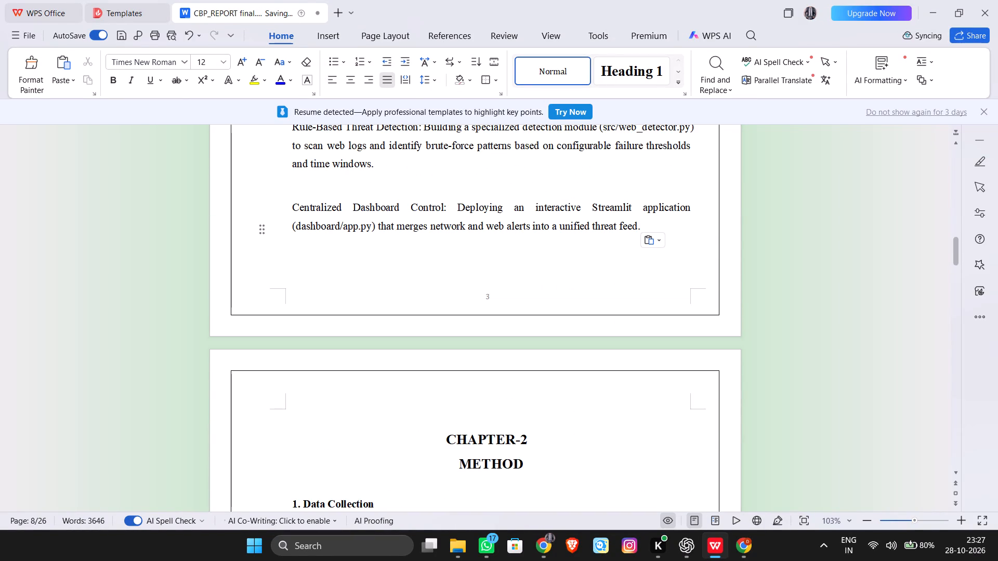
left_click(476, 428)
left_click(477, 425)
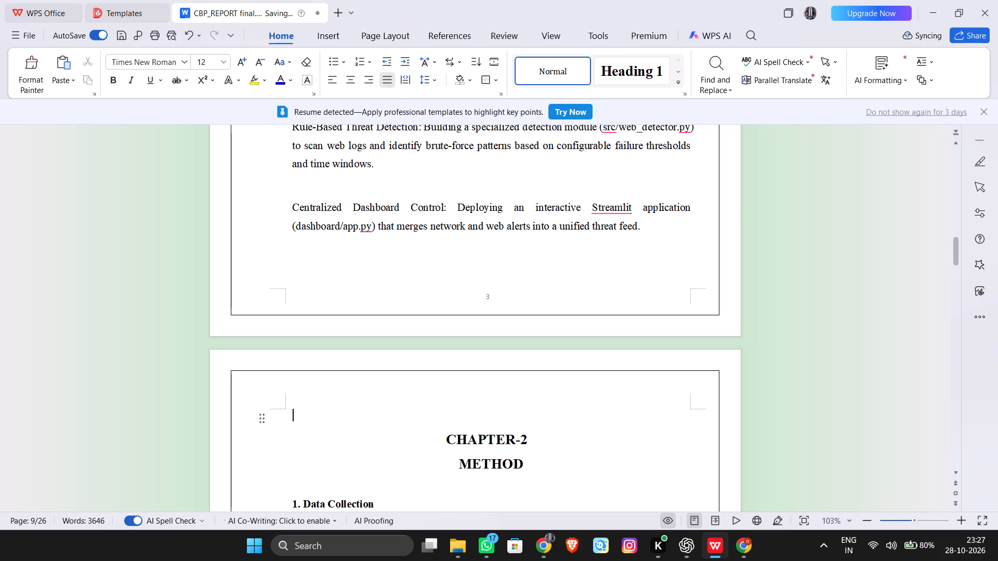
key("BackSpace")
key("BackSpace")
Delete the blank line between the two Background and Motivation paragraphs, before "Traditionally, security systems have operated in silos".
scroll(487, 396, "up", 8)
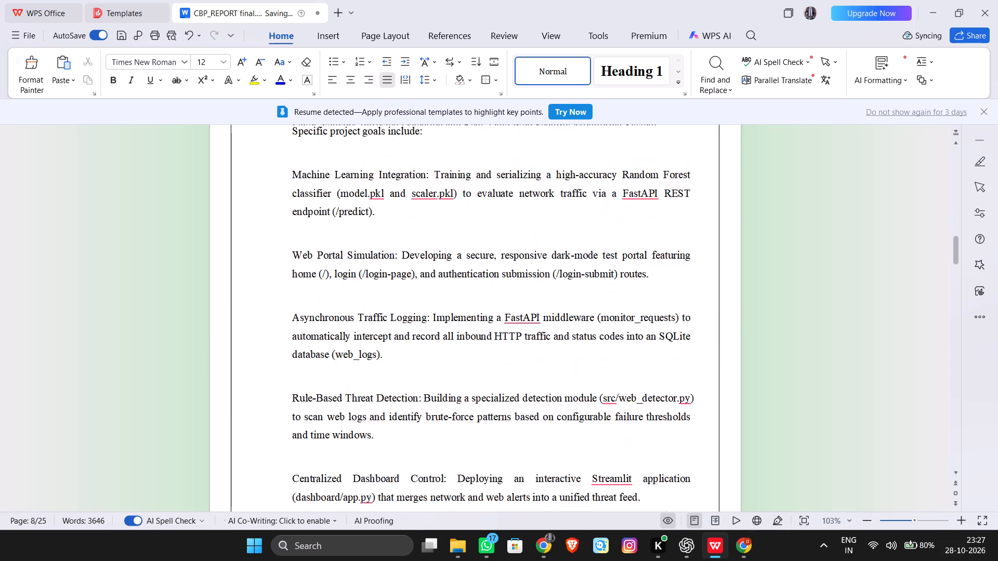
scroll(487, 395, "up", 9)
scroll(487, 395, "up", 15)
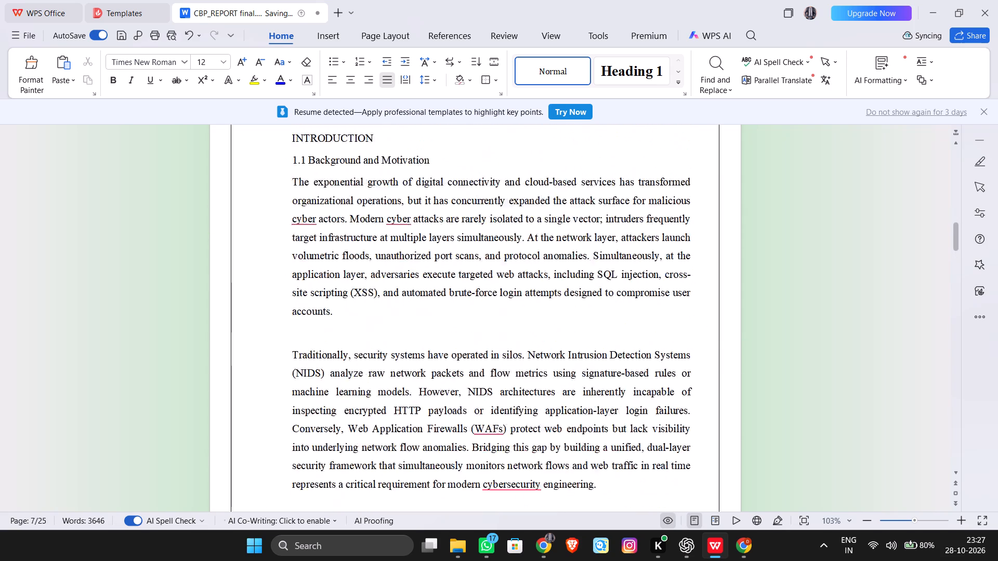
left_click(366, 382)
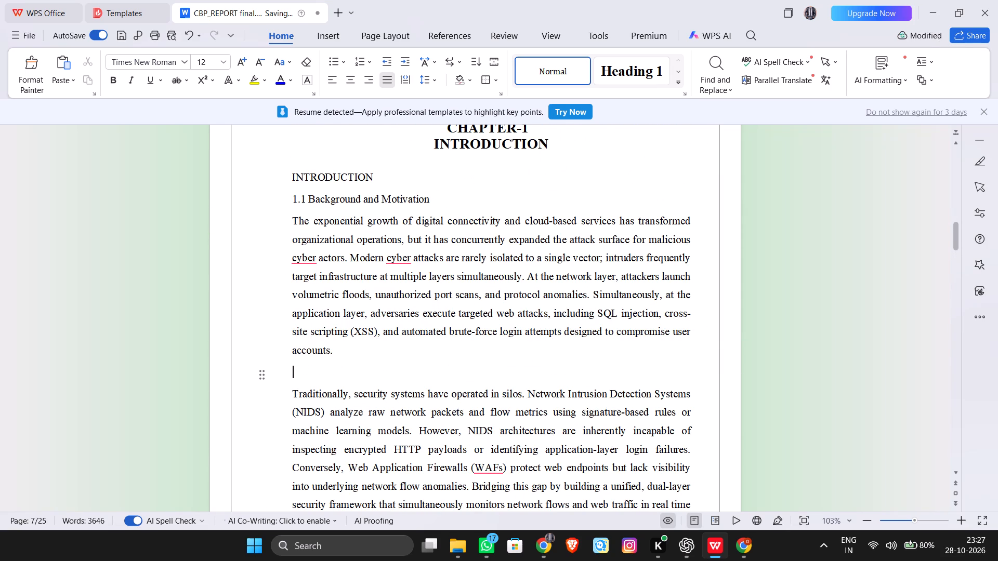
key("BackSpace")
key("BackSpace")
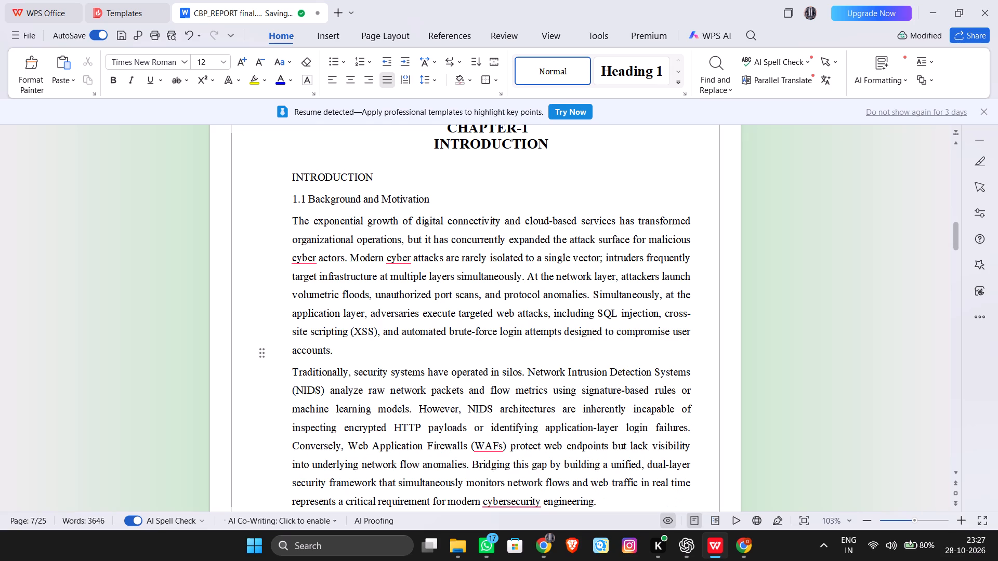
Remove the blank line between the last Background and Motivation paragraph and the 1.2 Problem Statement heading.
scroll(290, 363, "down", 5)
left_click(310, 339)
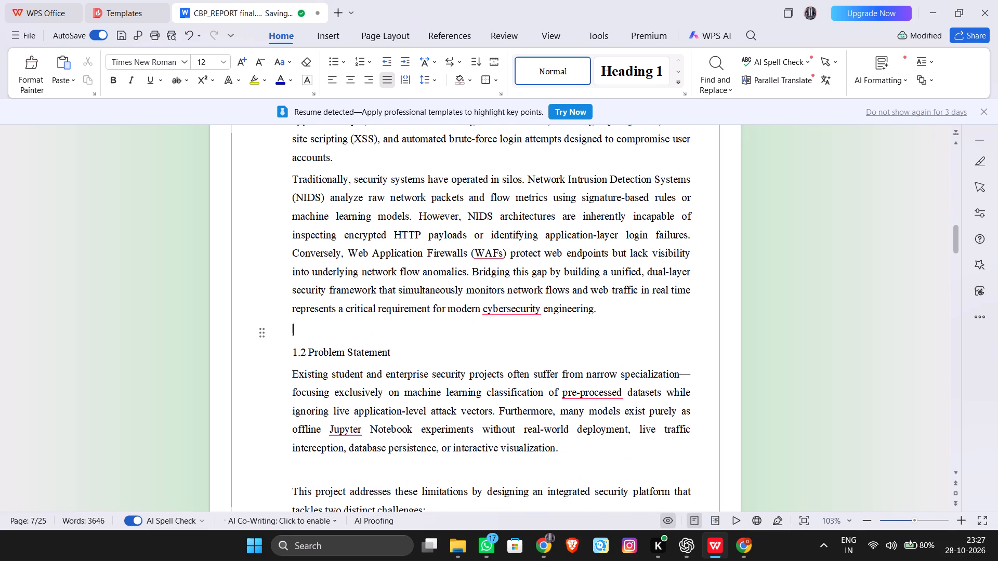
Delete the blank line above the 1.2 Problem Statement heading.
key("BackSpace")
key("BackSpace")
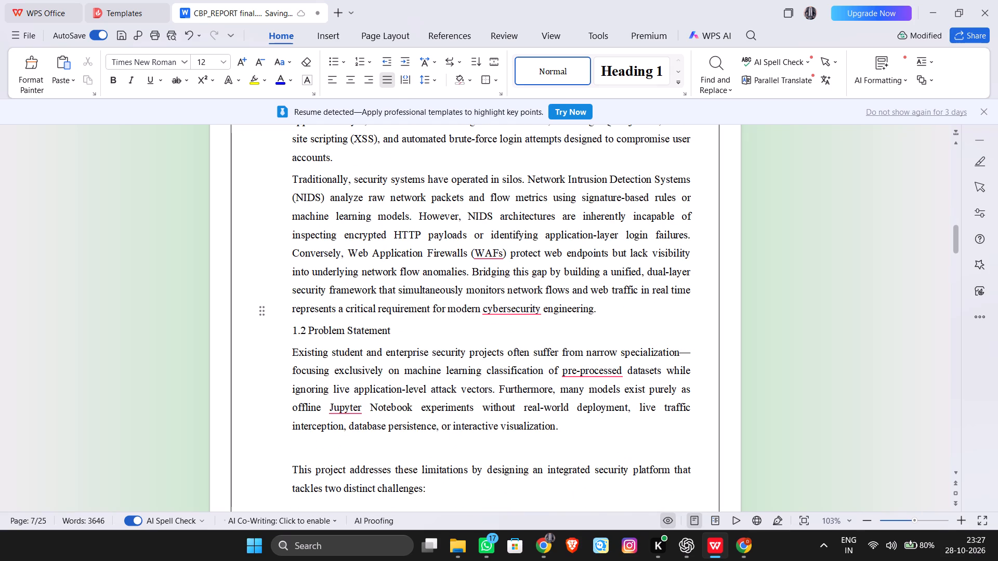
Undo the blank-line deletions before and after the paragraph beginning "Traditionally, security systems".
key("ctrl+z")
key("ctrl+z")
key("ctrl+z")
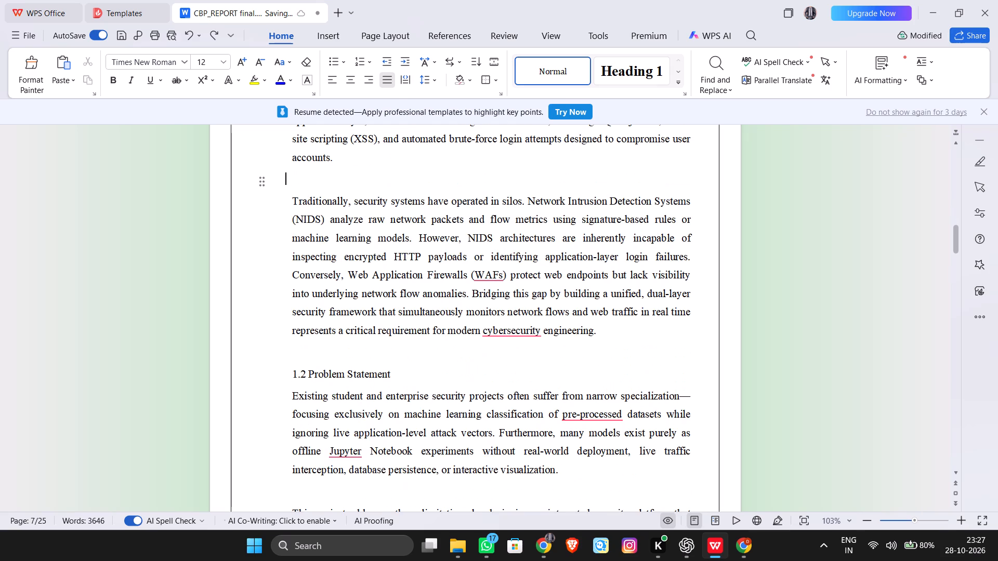
Delete the duplicate INTRODUCTION line above the 1.1 Background and Motivation heading.
scroll(356, 360, "up", 4)
scroll(296, 188, "up", 1)
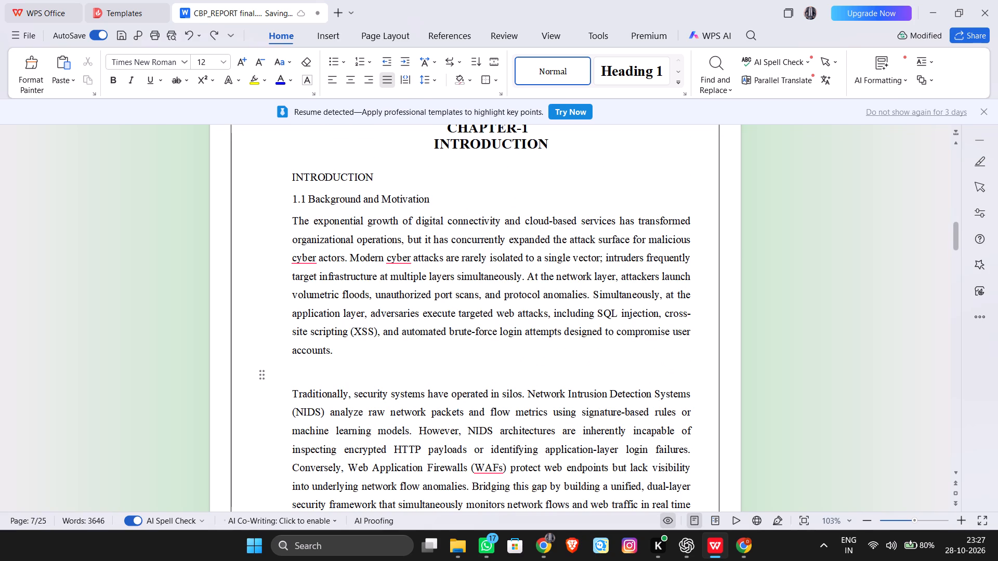
left_click_drag(291, 177, 379, 184)
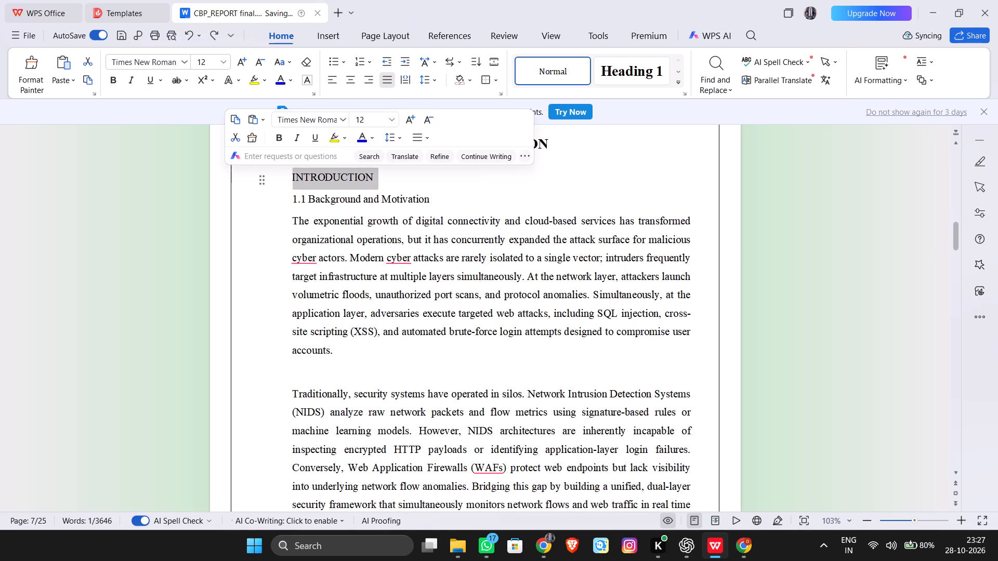
key("BackSpace")
Make the 1.1 Background and Motivation, 1.2 Problem Statement and 1.3 Objectives and Scope headings bold.
left_click_drag(435, 183, 287, 175)
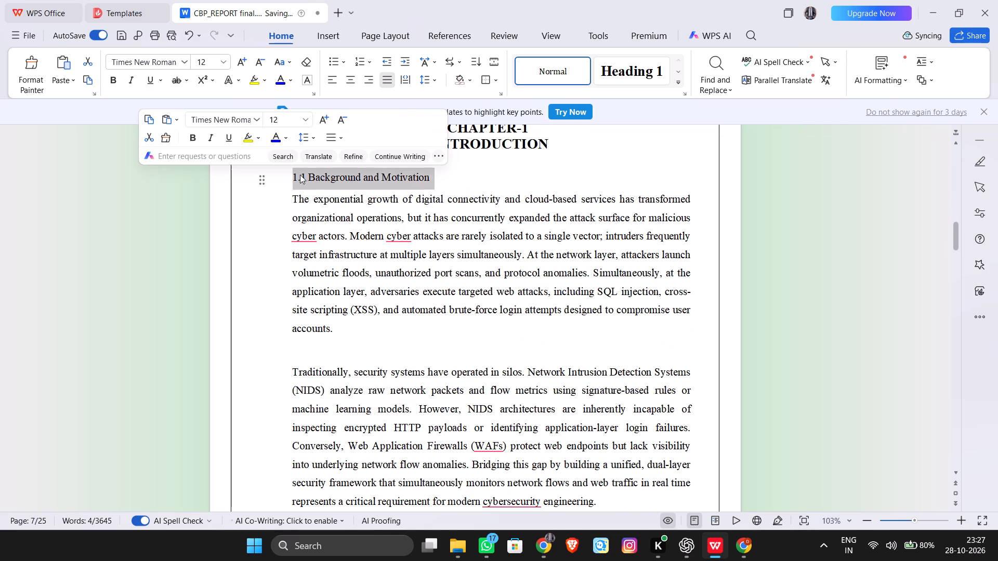
left_click(196, 137)
scroll(351, 345, "down", 5)
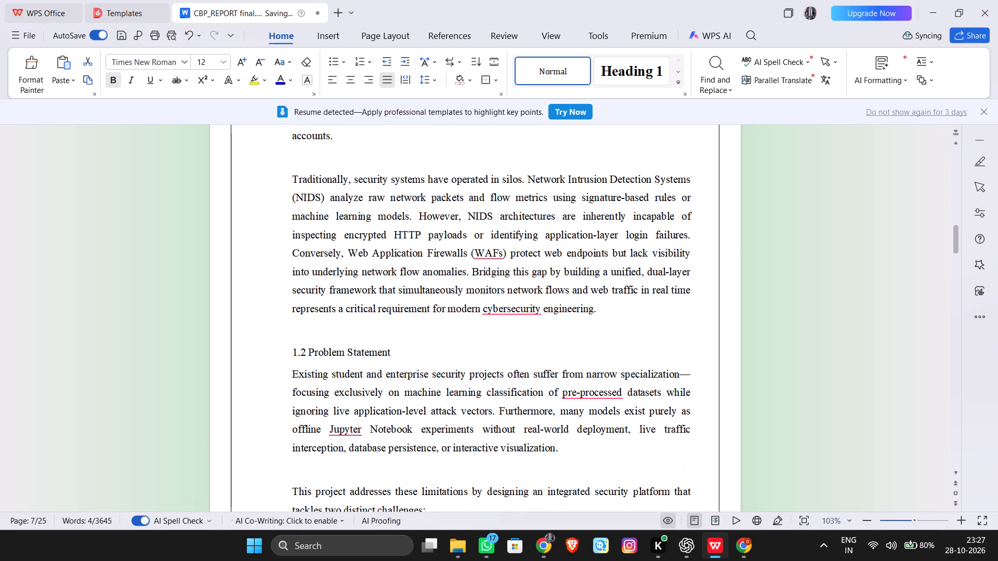
left_click_drag(401, 352, 279, 345)
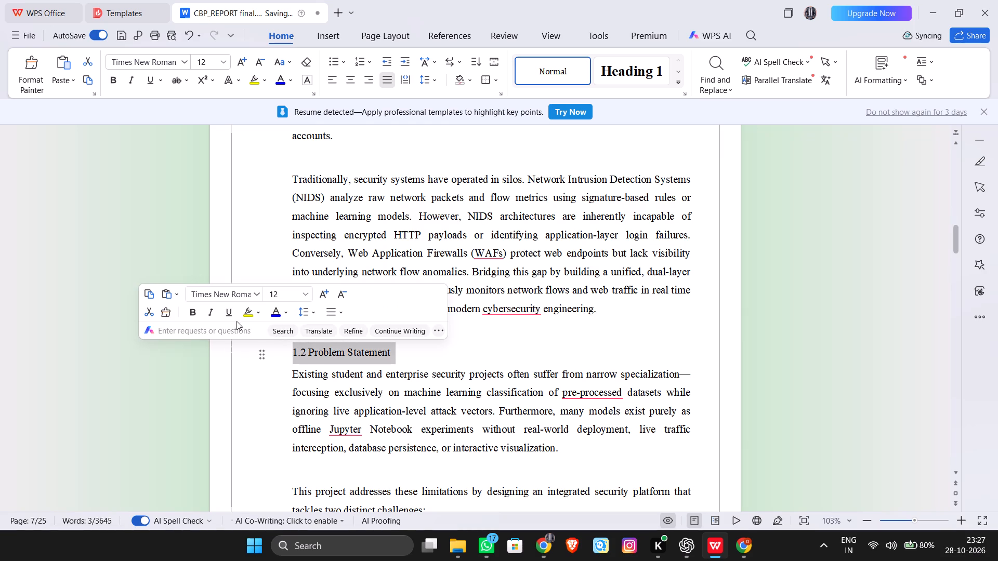
left_click(201, 314)
left_click(195, 312)
scroll(398, 363, "down", 12)
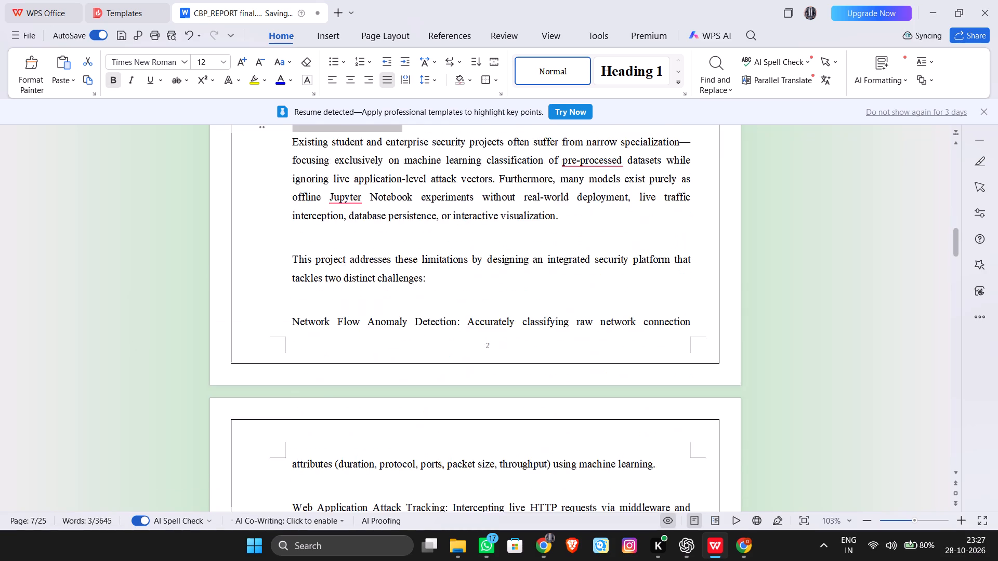
scroll(394, 346, "down", 4)
left_click_drag(405, 296, 283, 292)
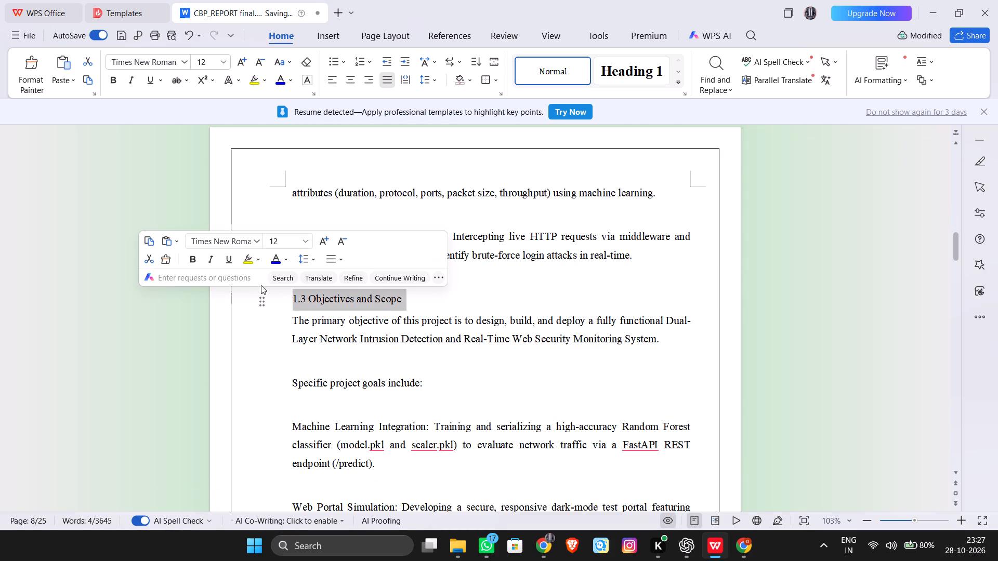
left_click(183, 258)
left_click(189, 259)
Insert a blank line above the CHAPTER-2 title to push it onto the next page.
scroll(342, 373, "down", 6)
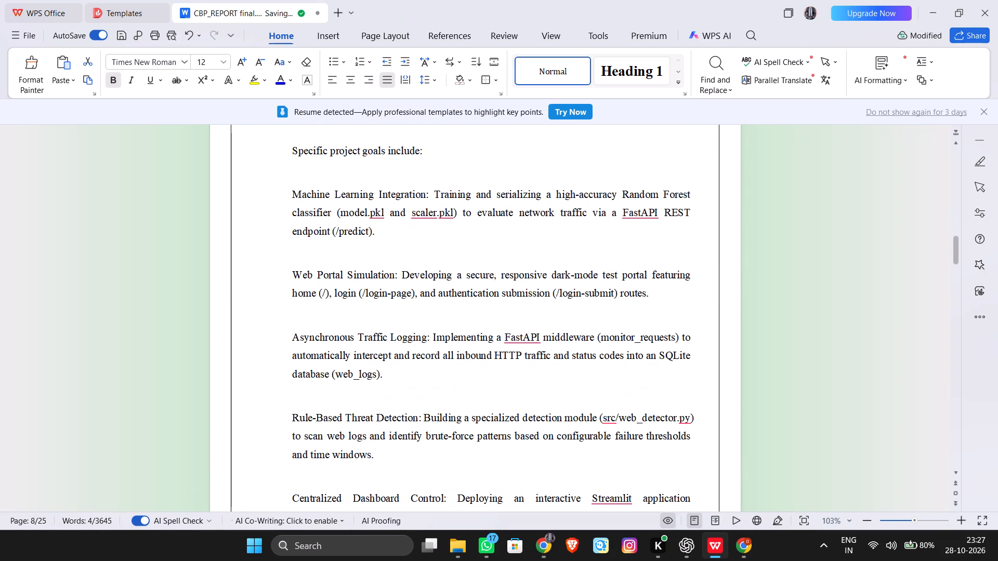
scroll(400, 256, "down", 4)
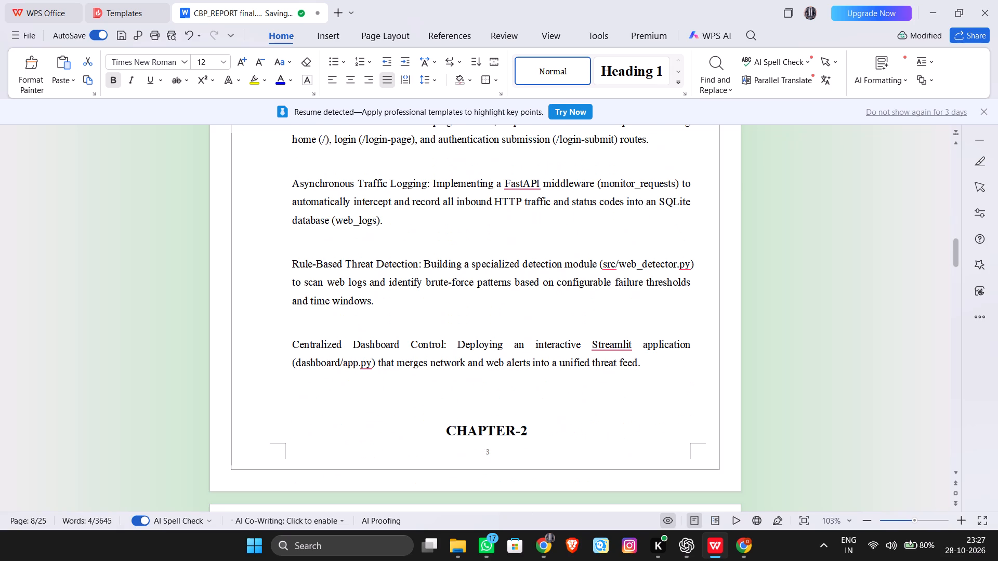
left_click(489, 422)
left_click(484, 415)
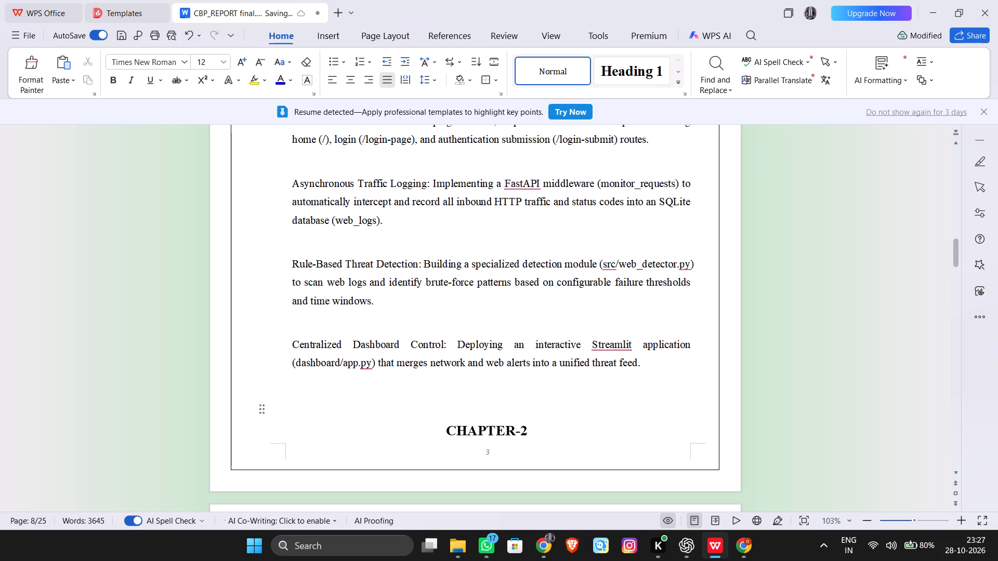
key("Return")
scroll(471, 406, "down", 8)
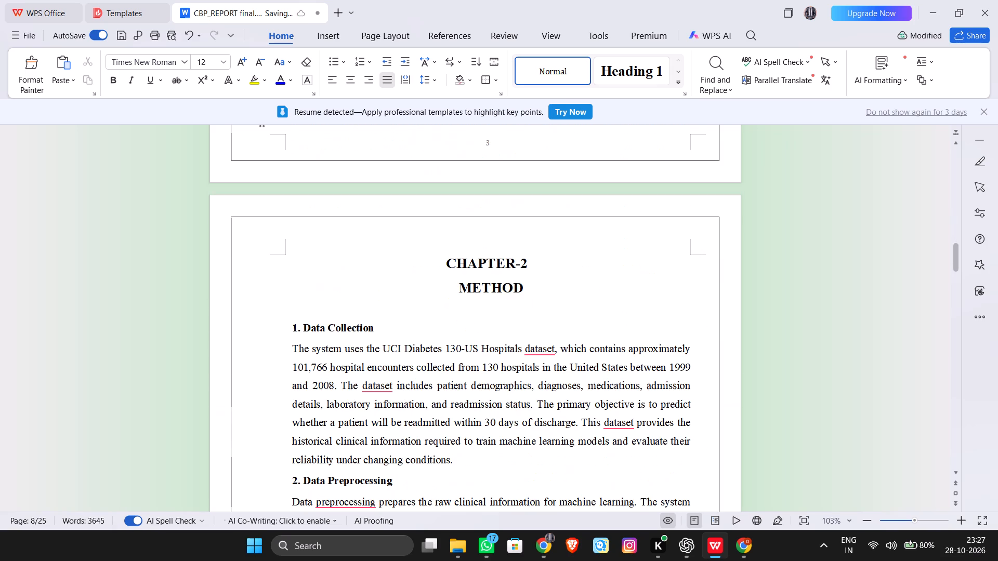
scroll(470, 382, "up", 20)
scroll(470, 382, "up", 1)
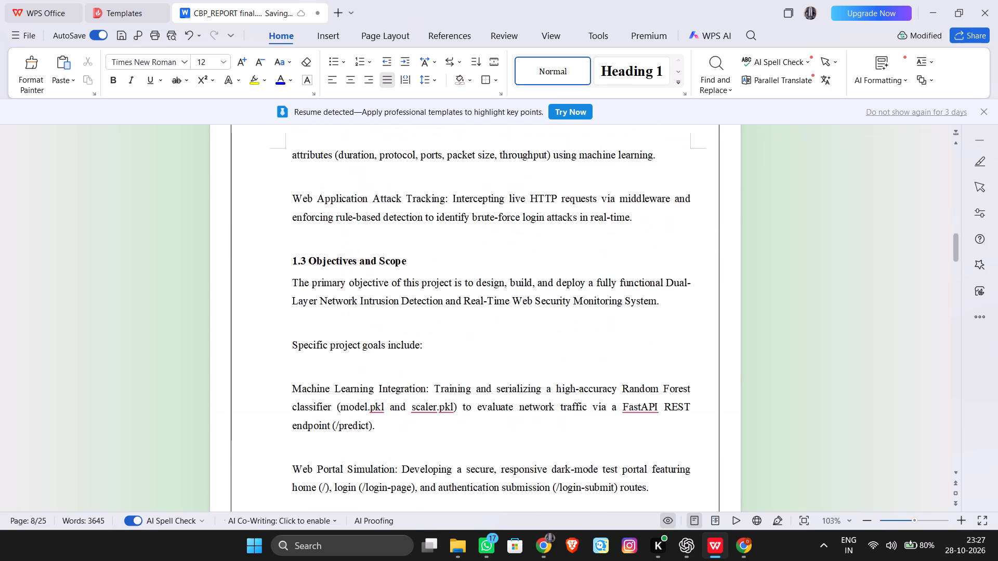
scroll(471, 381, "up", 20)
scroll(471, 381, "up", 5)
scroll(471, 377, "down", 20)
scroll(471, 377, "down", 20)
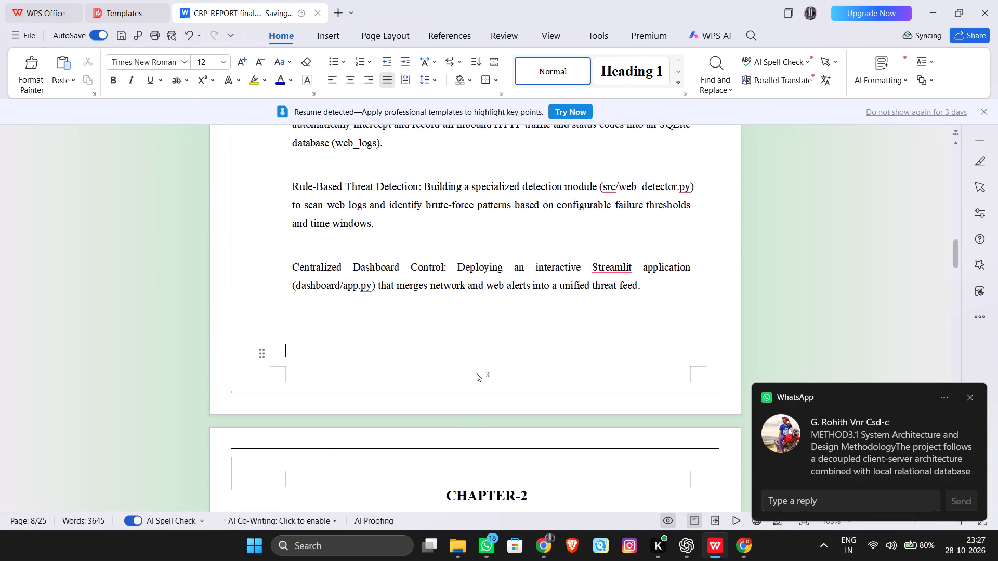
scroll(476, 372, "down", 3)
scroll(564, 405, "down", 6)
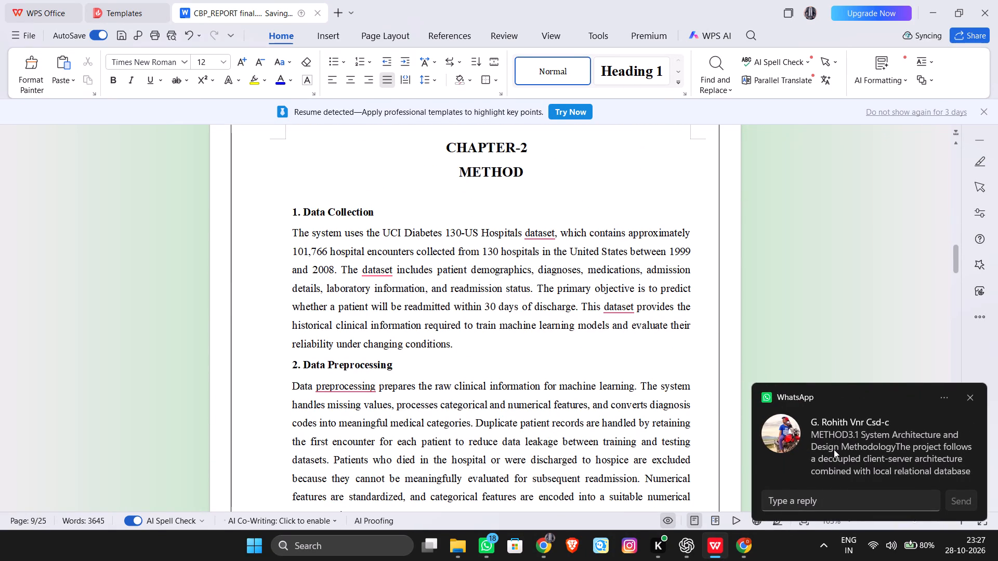
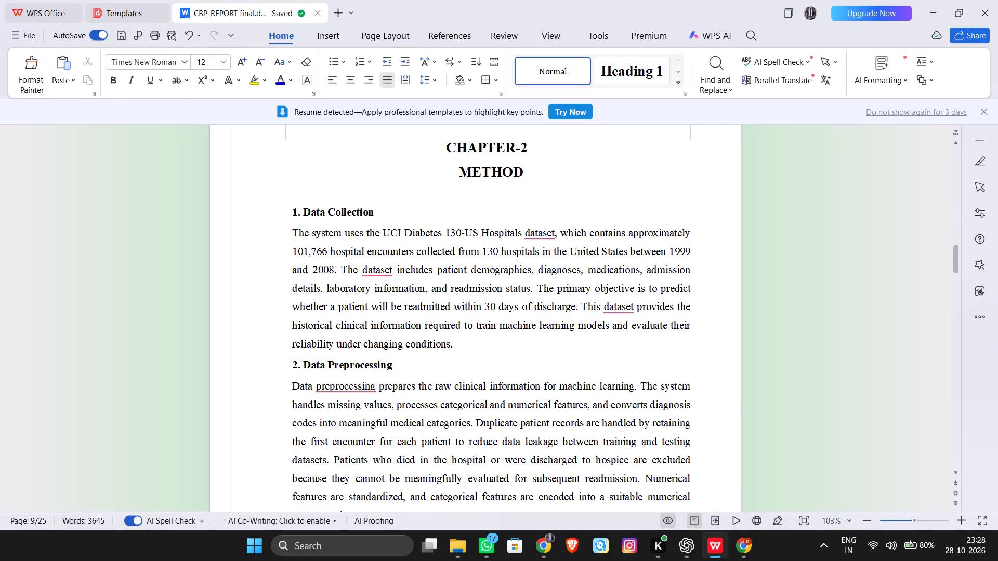
Replace the whole CHAPTER-2 METHOD body, from "1. Data Collection" through the paragraph ending "effectiveness in practice", with the copied System Architecture and Design Methodology text.
left_click_drag(292, 208, 360, 363)
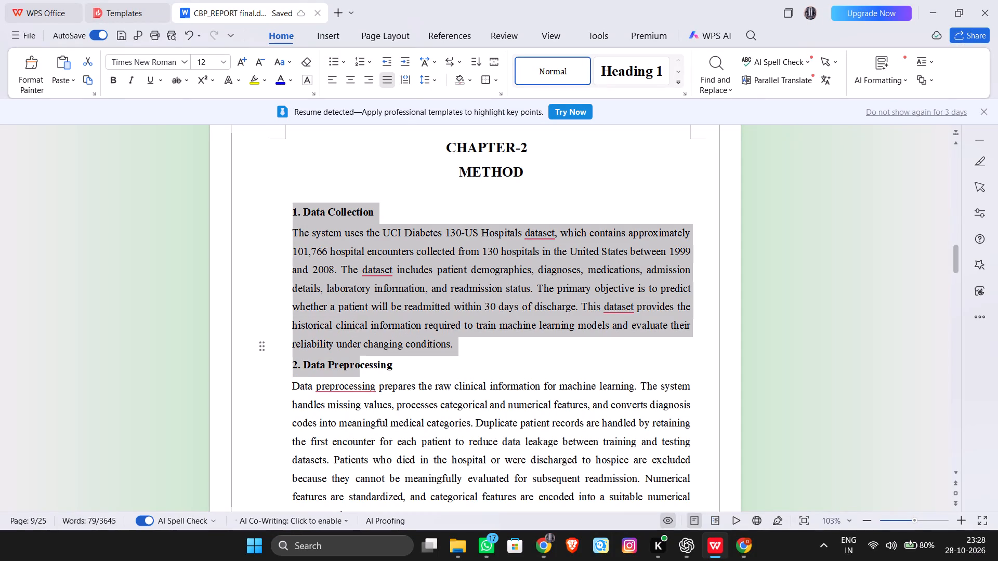
left_click_drag(360, 363, 428, 511)
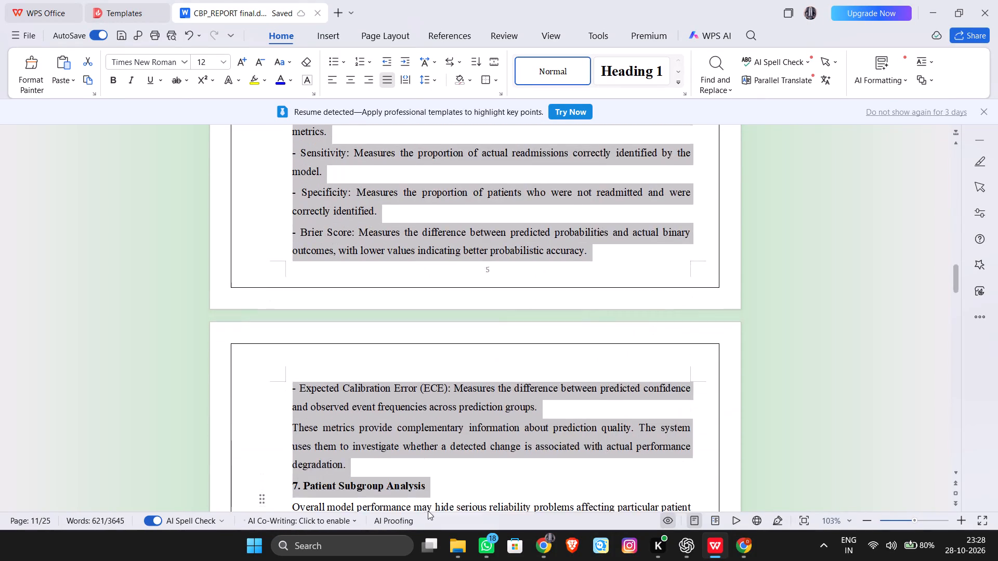
left_click_drag(428, 511, 420, 498)
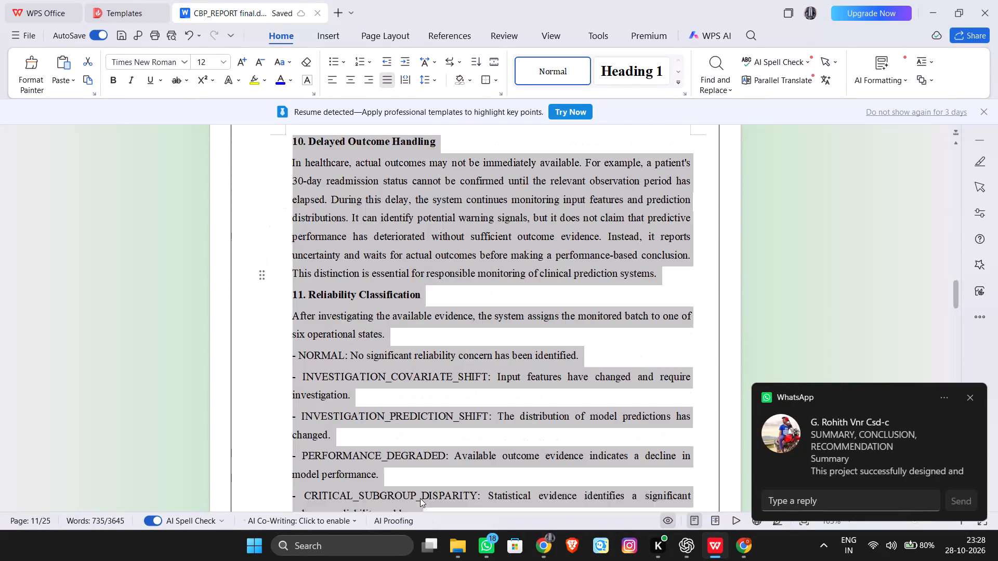
left_click_drag(420, 498, 417, 516)
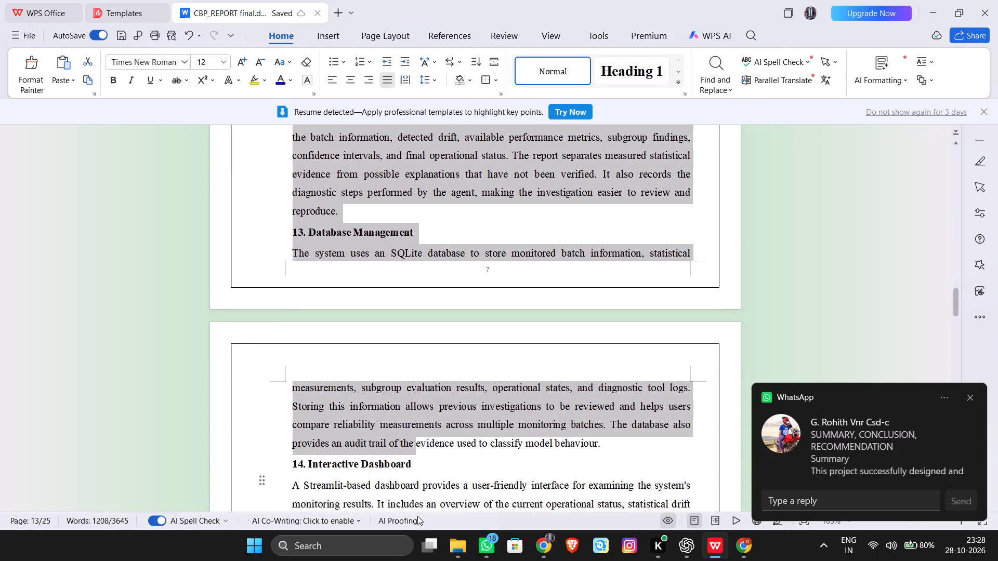
left_click_drag(417, 516, 456, 274)
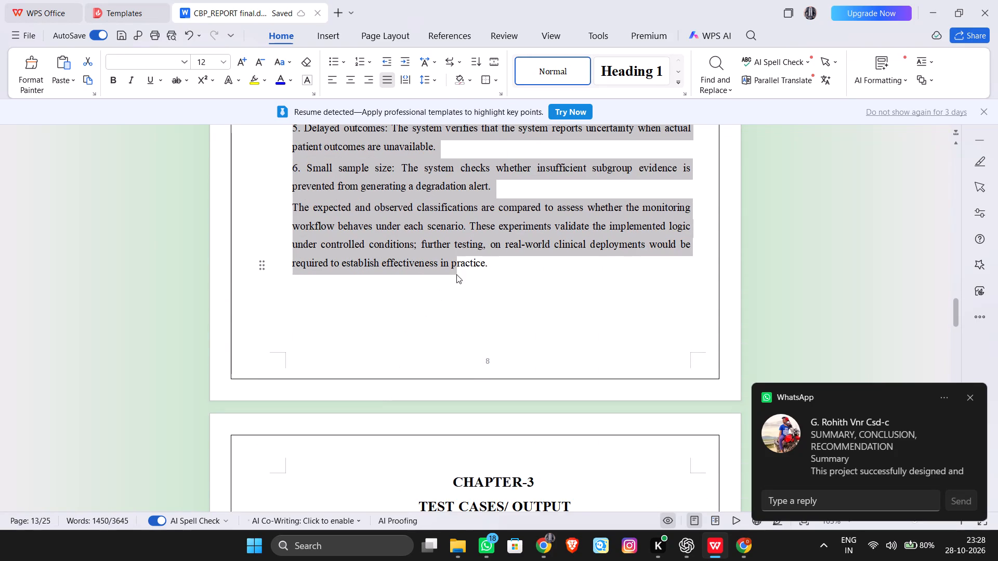
left_click_drag(456, 274, 489, 268)
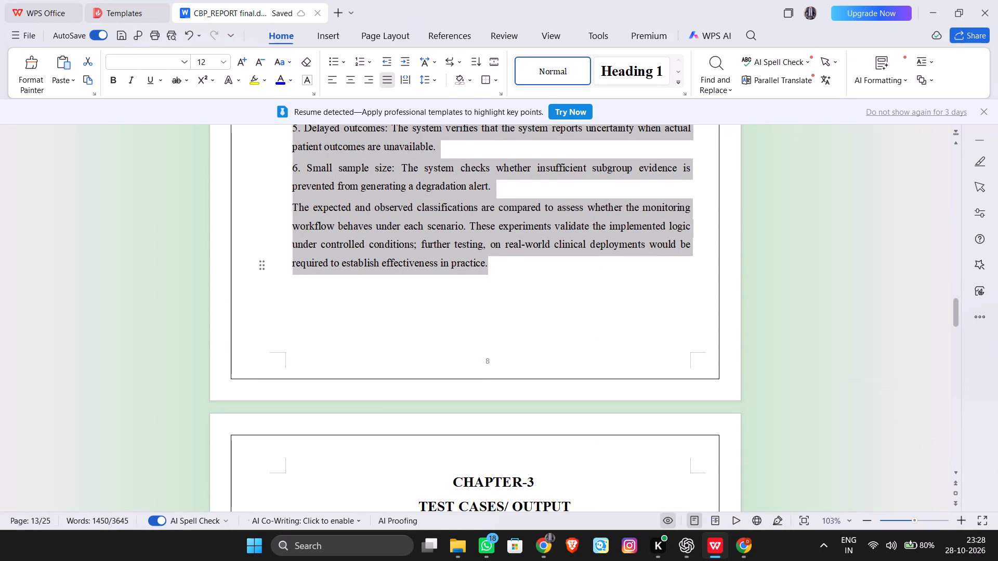
key("ctrl+v")
Remove the bold formatting from all the newly pasted body text beneath the CHAPTER-2 METHOD title.
scroll(456, 331, "up", 5)
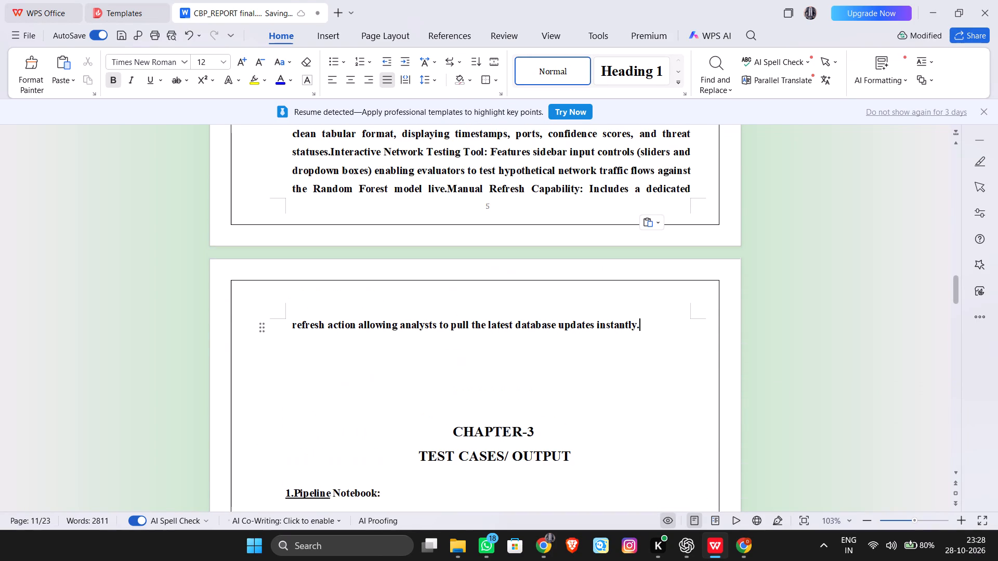
left_click_drag(642, 319, 286, 128)
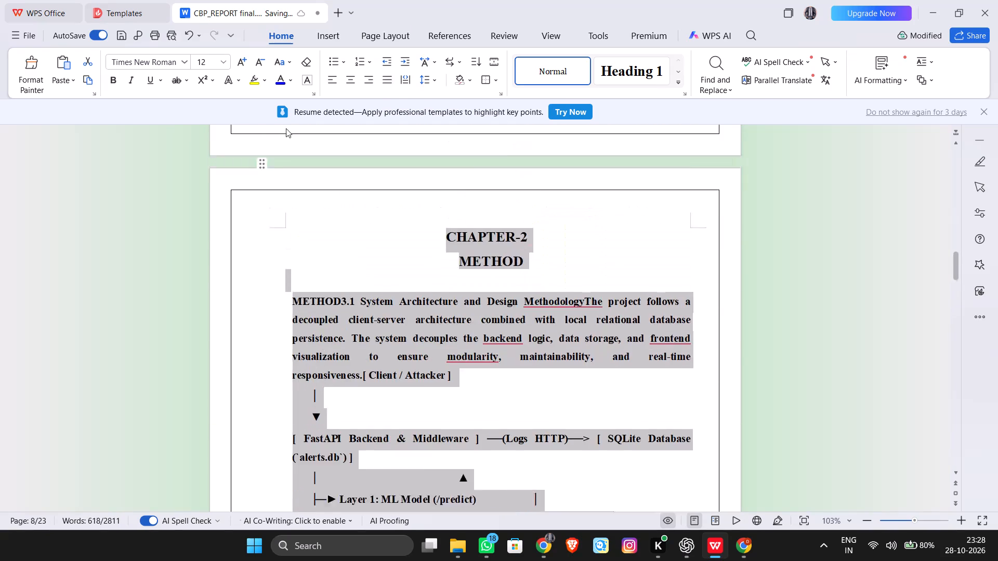
left_click_drag(286, 128, 293, 323)
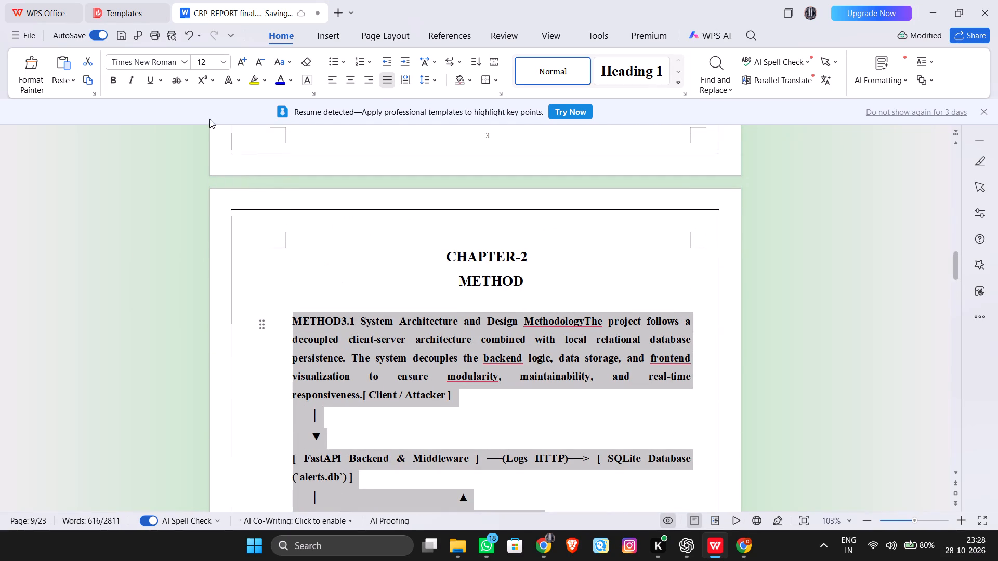
triple_click(114, 81)
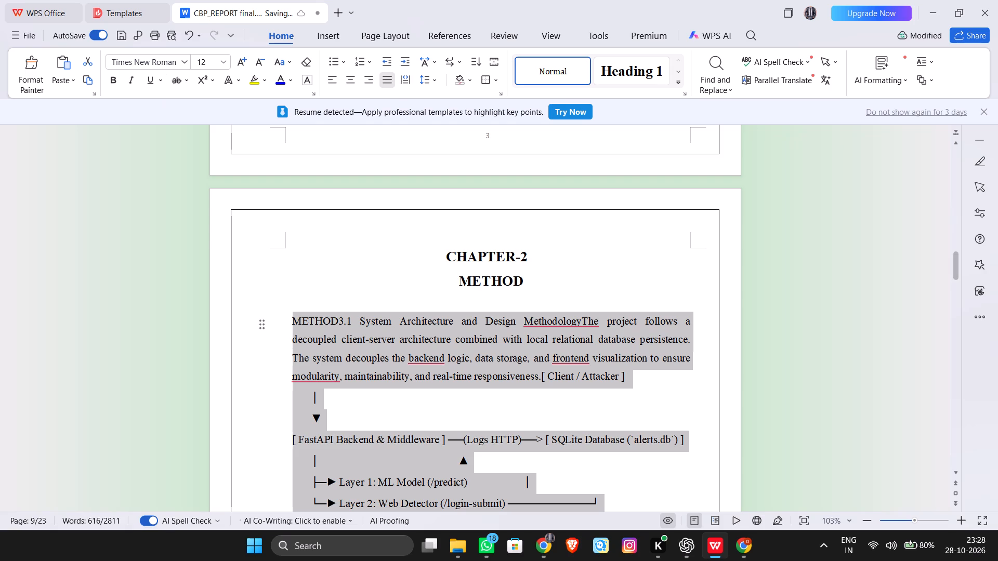
Delete the duplicate word METHOD in front of "3.1 System Architecture and Design" at the start of the chapter text.
left_click(337, 323)
left_click(337, 320)
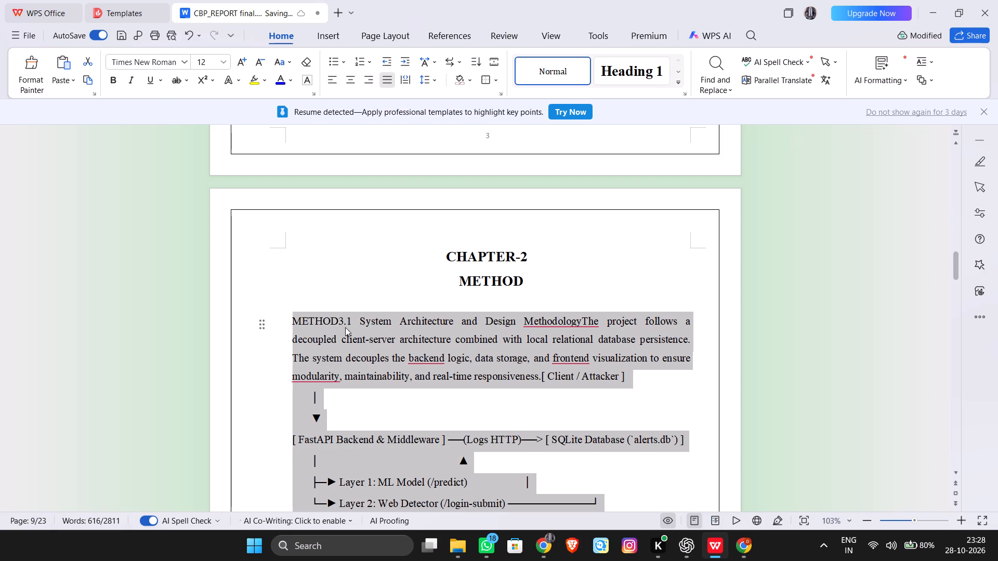
left_click(345, 327)
left_click(339, 322)
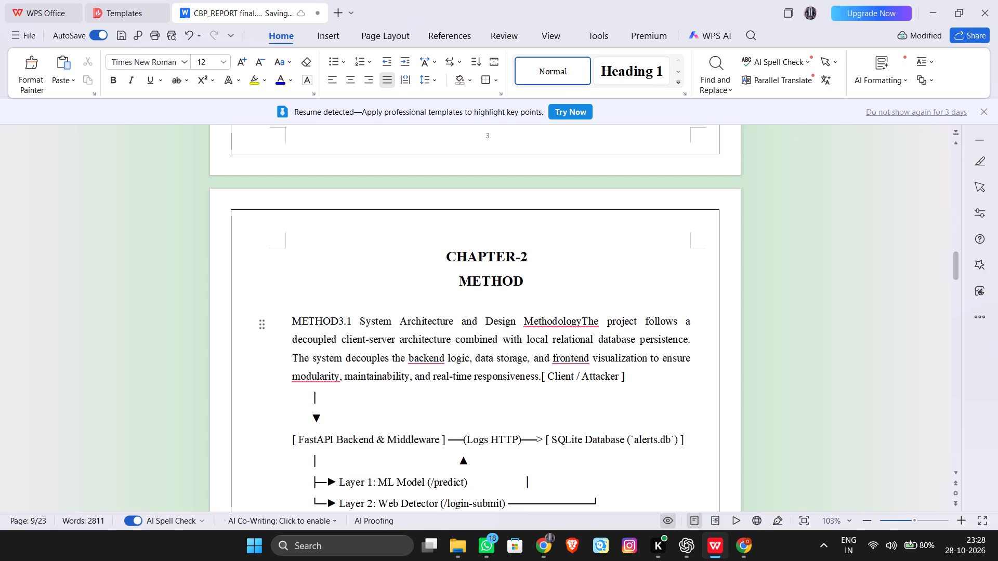
key("BackSpace")
key("BackSpace")
key("BackSpace")
key("BackSpace")
key("BackSpace")
key("BackSpace")
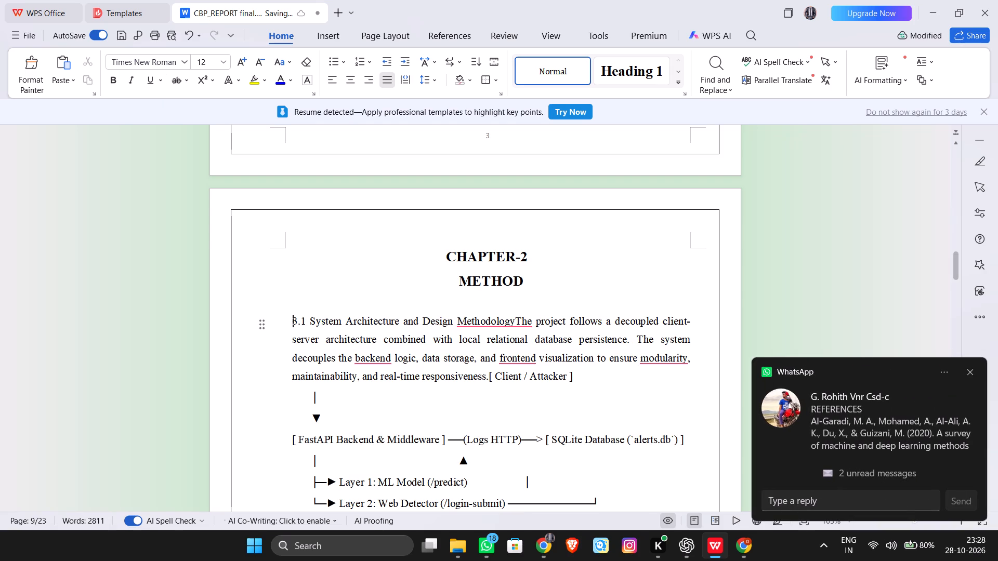
Review the pasted CHAPTER-2 text through to the CHAPTER-3 title, checking its section headings and paragraph layout.
scroll(332, 306, "down", 2)
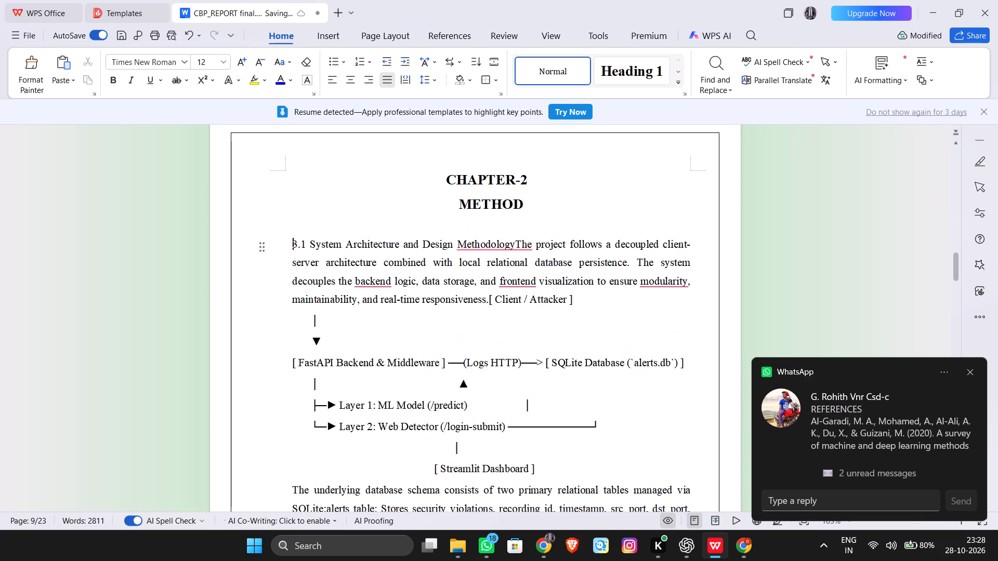
scroll(425, 284, "down", 4)
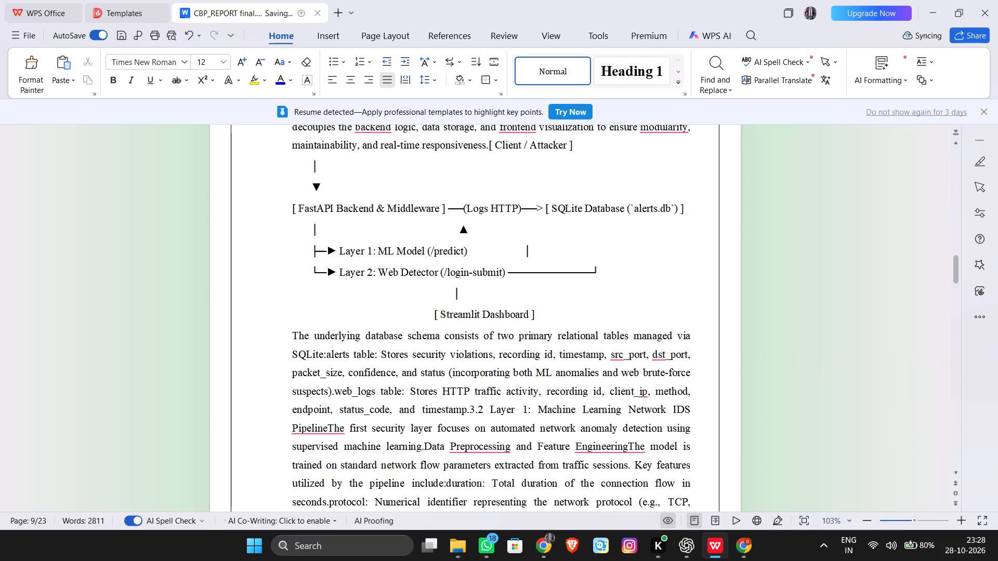
scroll(557, 286, "down", 5)
scroll(557, 286, "up", 2)
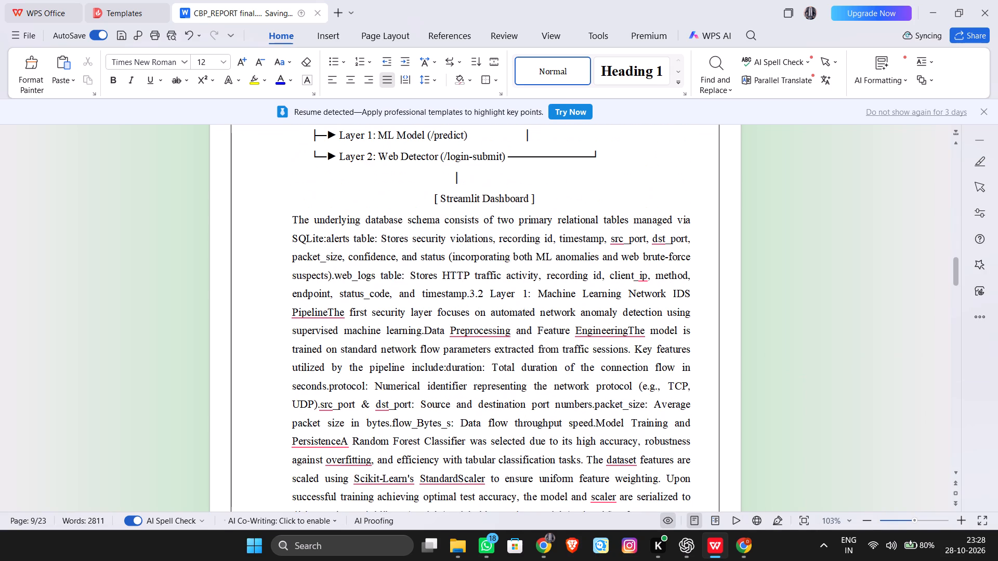
scroll(557, 286, "down", 12)
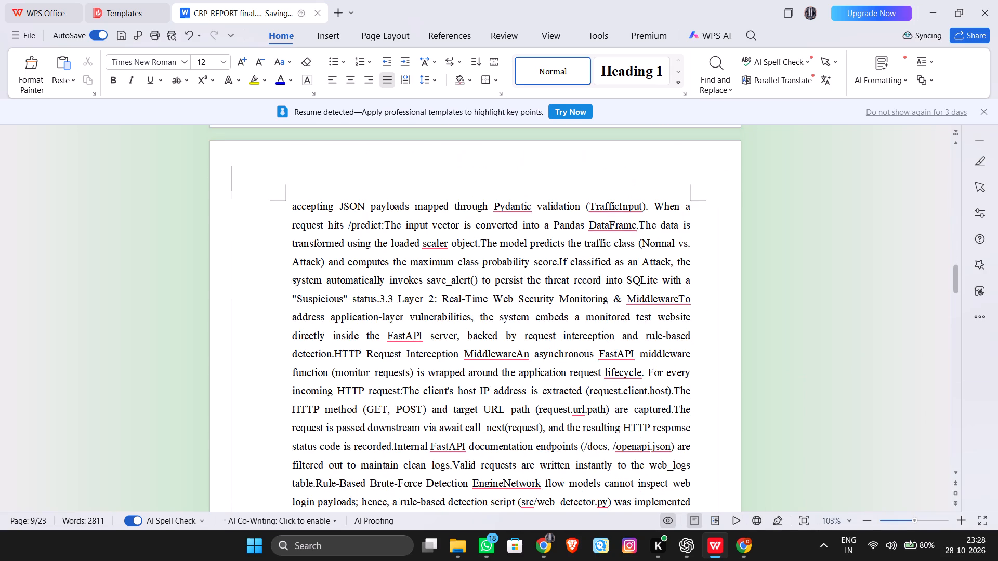
scroll(557, 288, "down", 10)
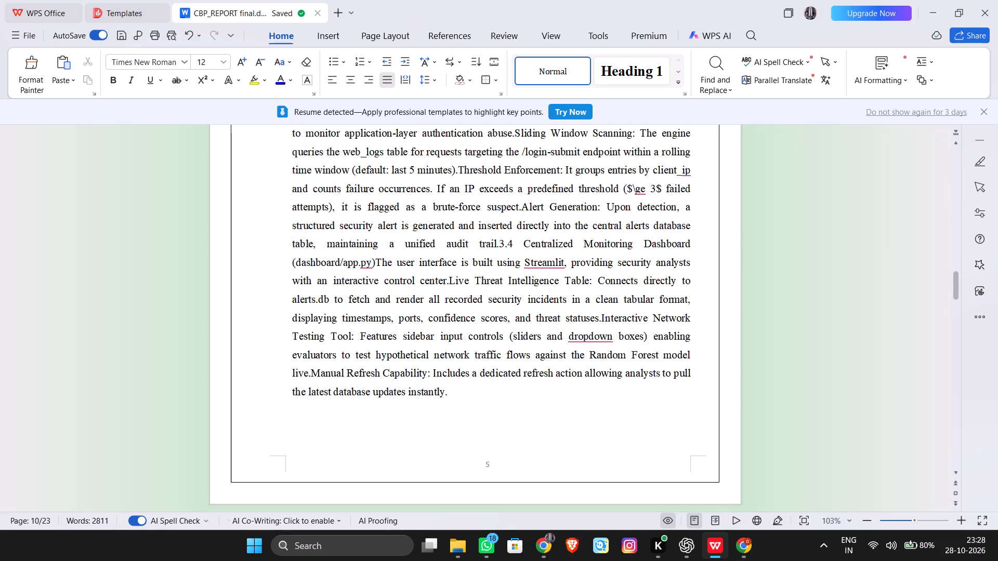
scroll(517, 357, "down", 7)
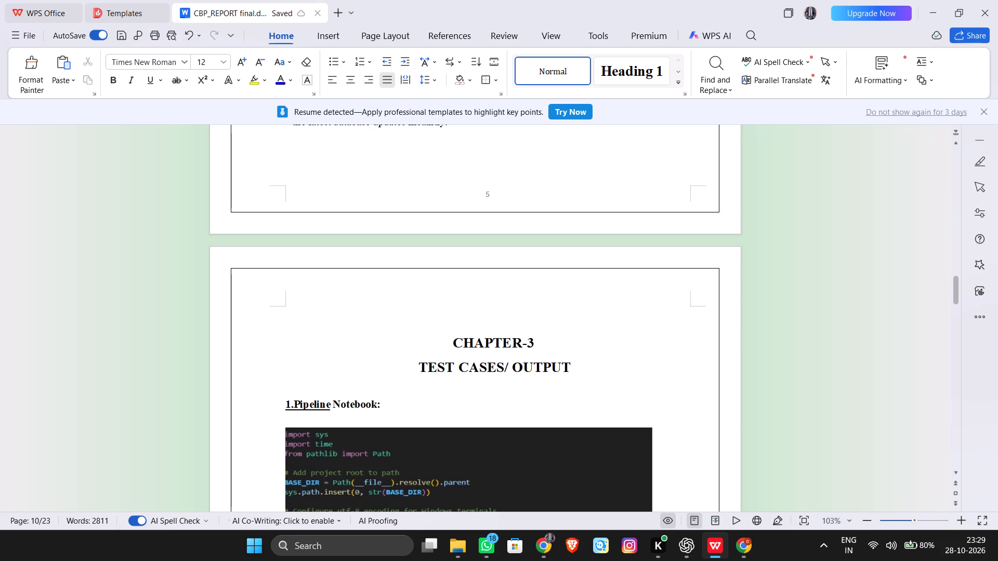
scroll(509, 263, "up", 15)
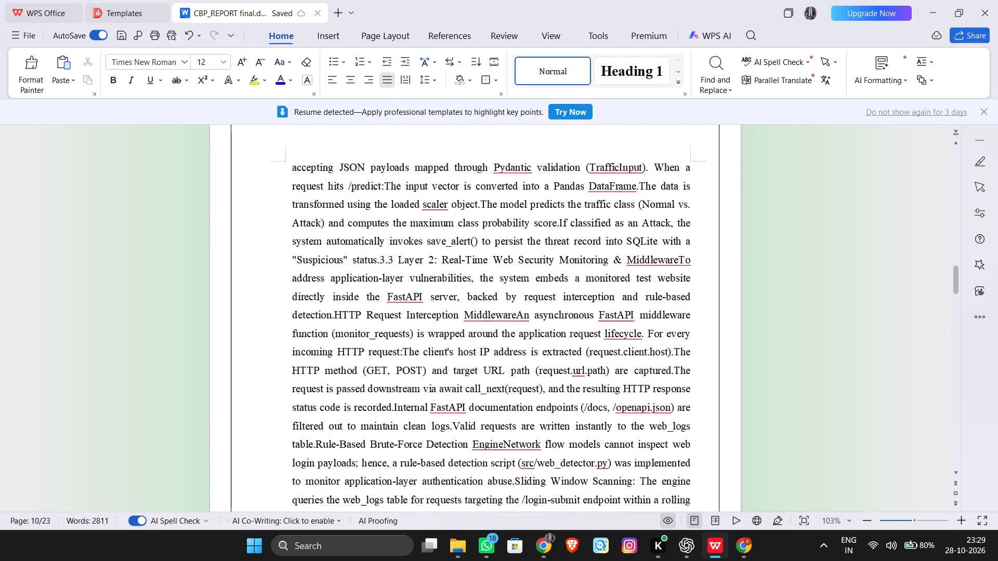
scroll(509, 263, "up", 5)
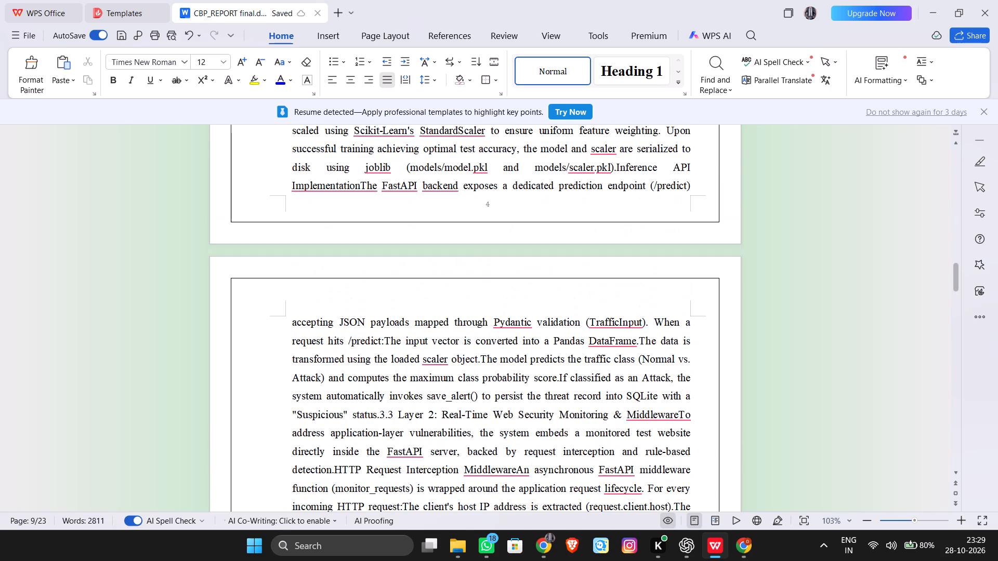
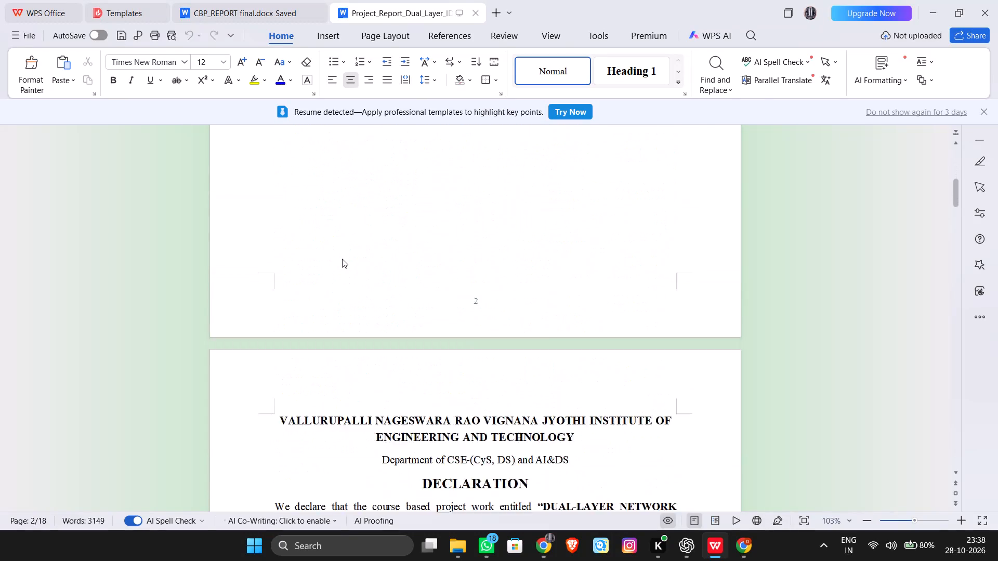
Copy the Chapter 1 body in Project_Report_Dual_Layer_IDS, from "1.1 Background" through the "Proposed system" paragraph ending "traffic and alerts".
scroll(361, 264, "down", 7)
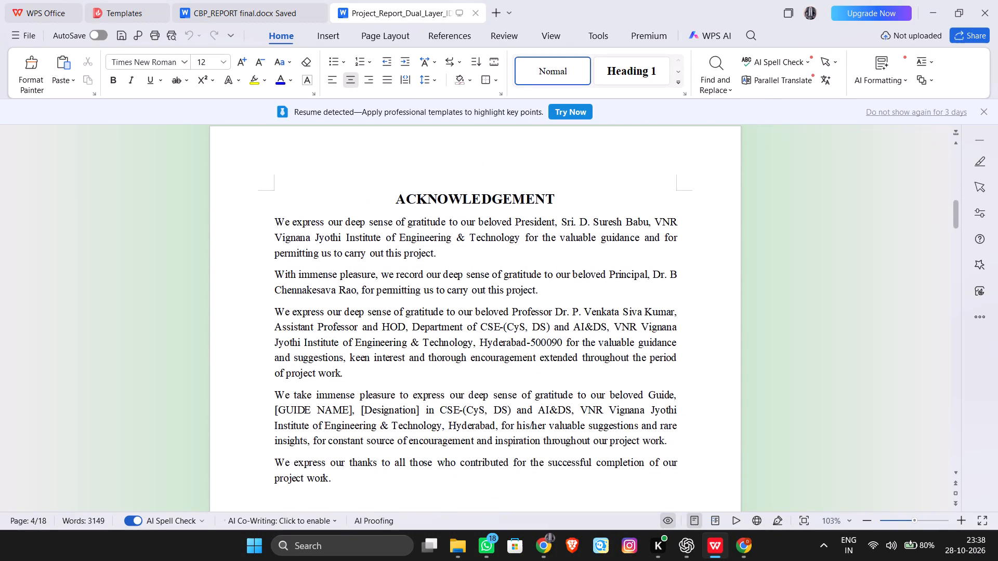
scroll(361, 264, "down", 16)
scroll(374, 256, "down", 11)
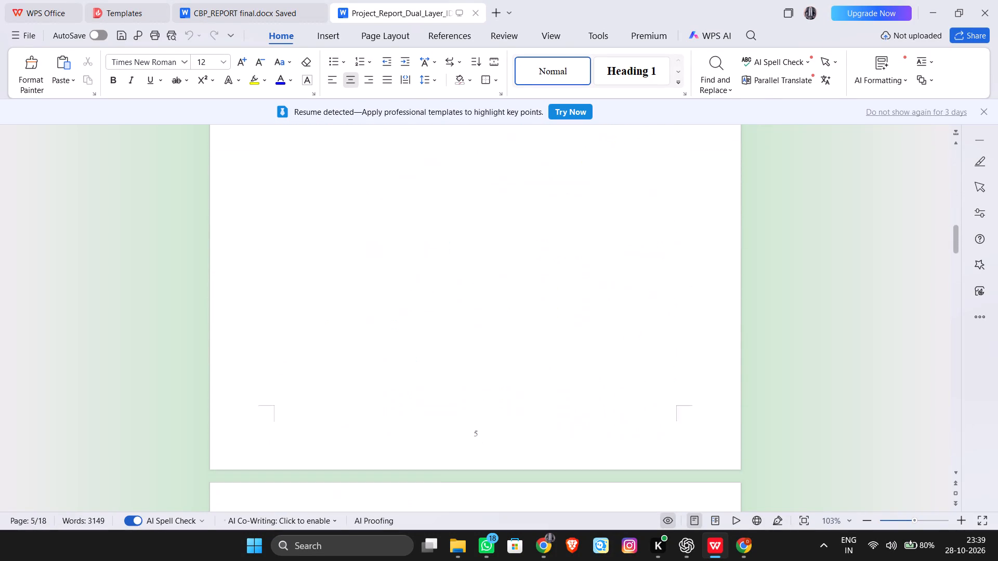
scroll(374, 256, "down", 20)
scroll(374, 256, "down", 20)
scroll(374, 256, "down", 2)
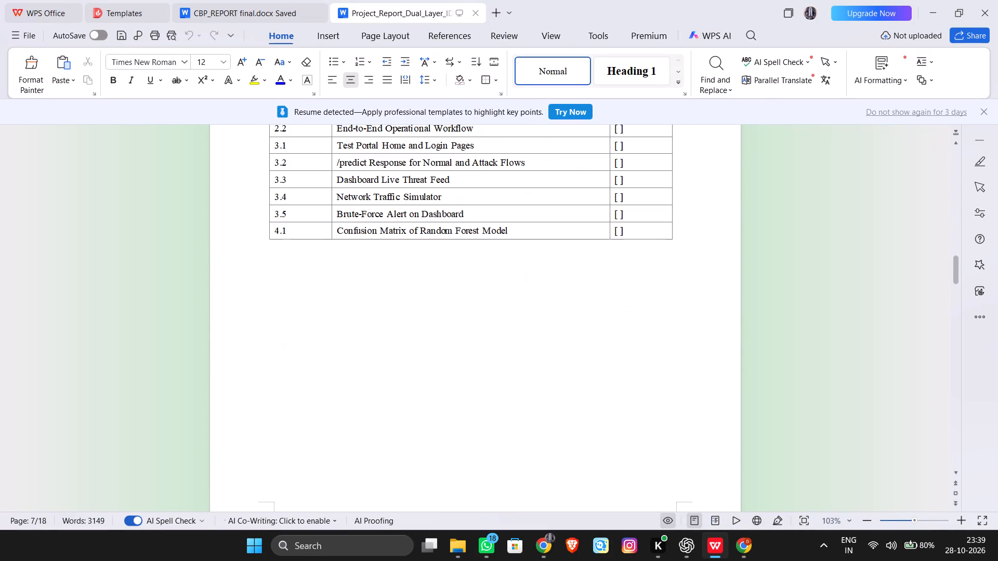
scroll(389, 253, "down", 14)
scroll(389, 252, "down", 13)
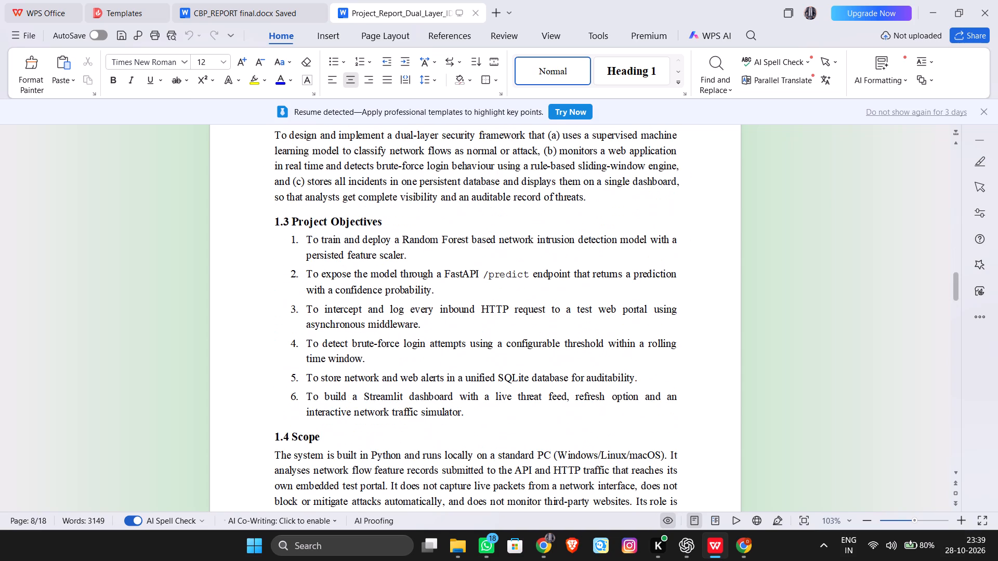
scroll(389, 252, "up", 9)
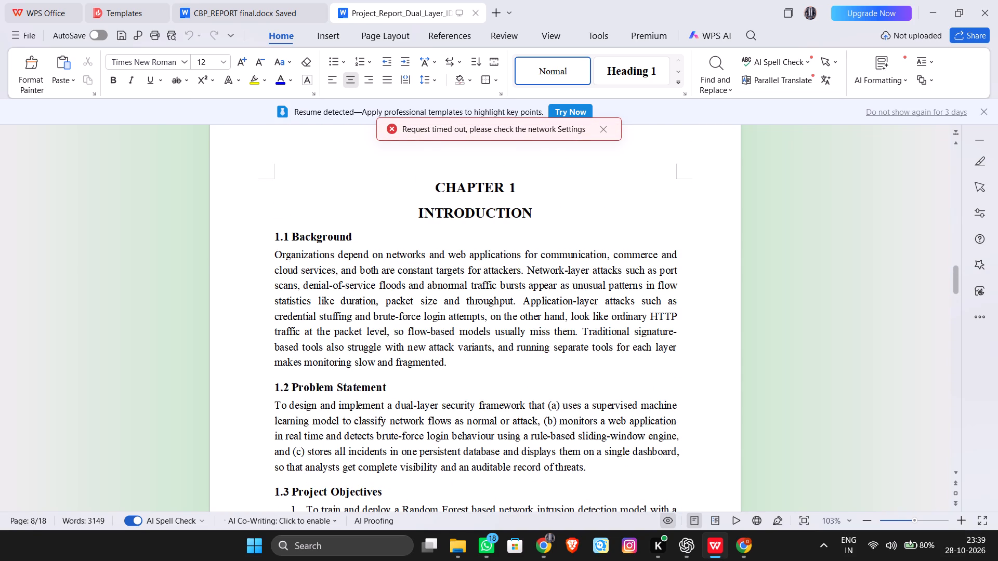
left_click_drag(274, 235, 408, 418)
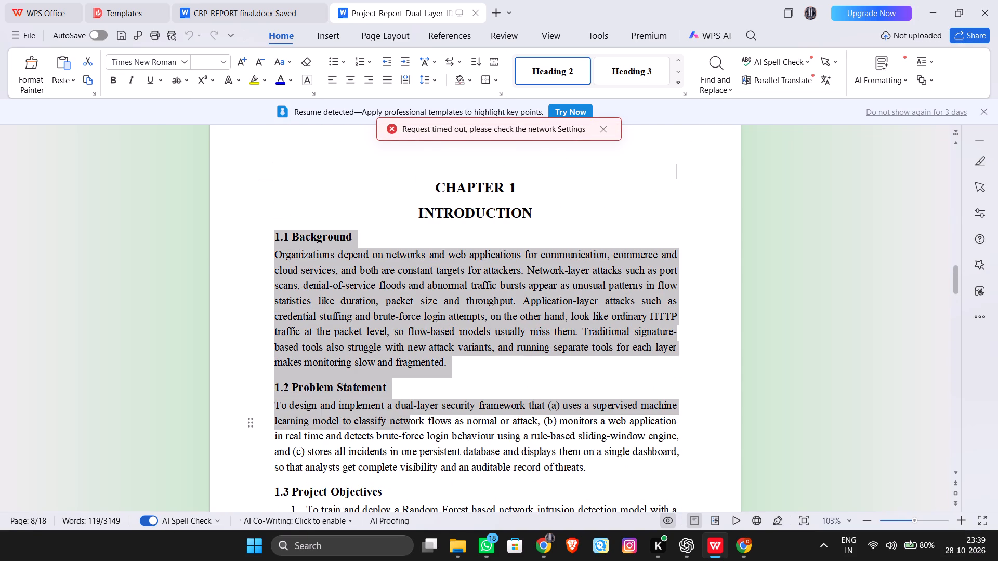
left_click_drag(408, 418, 578, 371)
scroll(601, 374, "down", 12)
left_click_drag(578, 371, 318, 421)
scroll(496, 371, "down", 7)
scroll(382, 433, "down", 1)
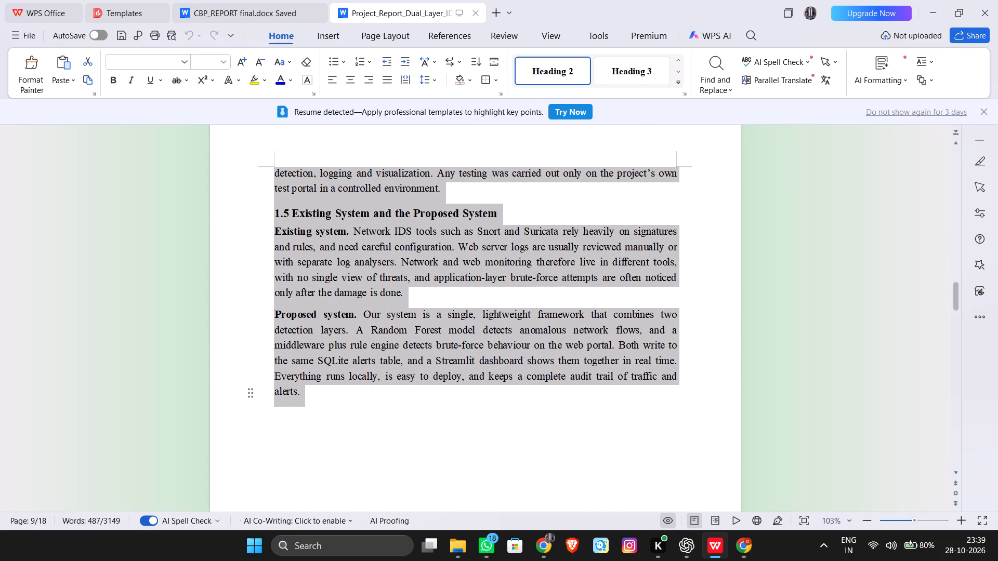
left_click_drag(318, 421, 302, 397)
key("ctrl+c")
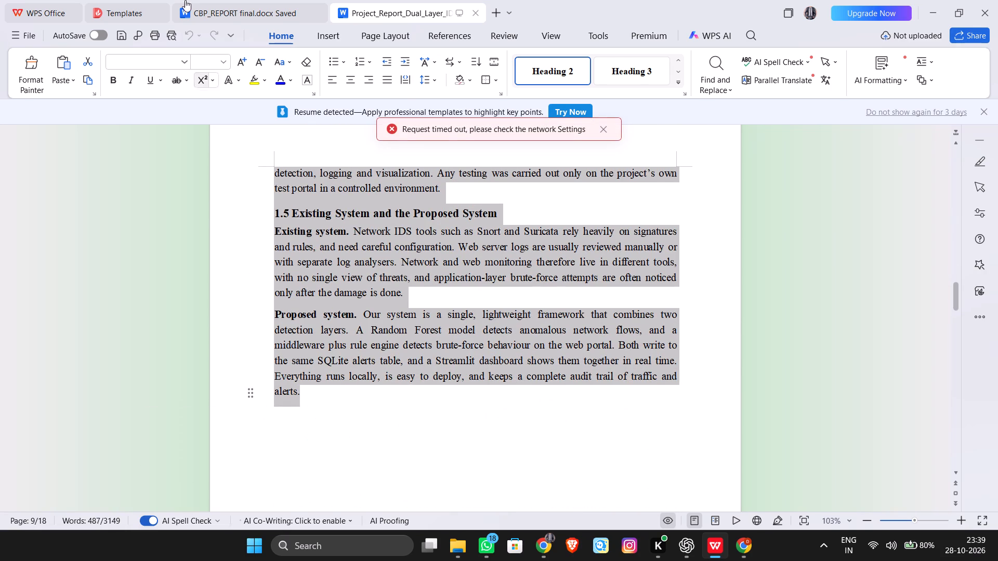
In CBP_REPORT final, replace the CHAPTER-1 body, from "1.1 Background and Motivation" through "unified threat feed", with the copied text.
left_click(216, 0)
scroll(346, 342, "up", 14)
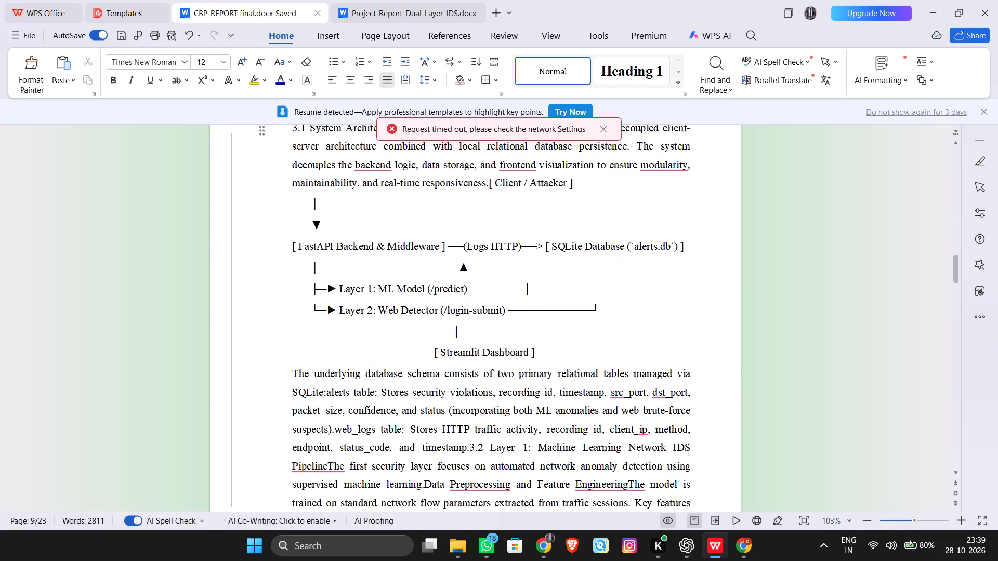
scroll(348, 343, "up", 20)
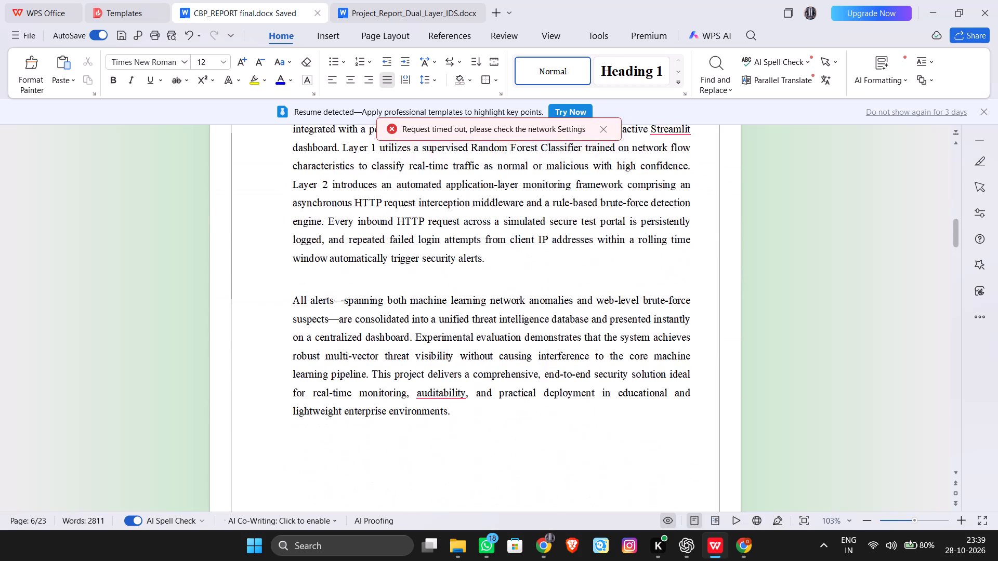
scroll(348, 320, "down", 20)
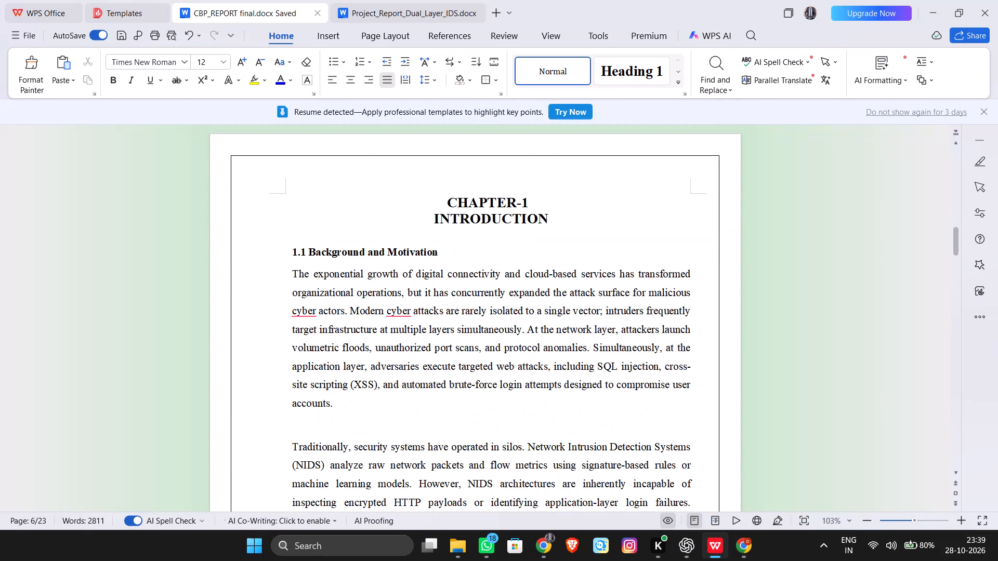
left_click_drag(293, 251, 345, 522)
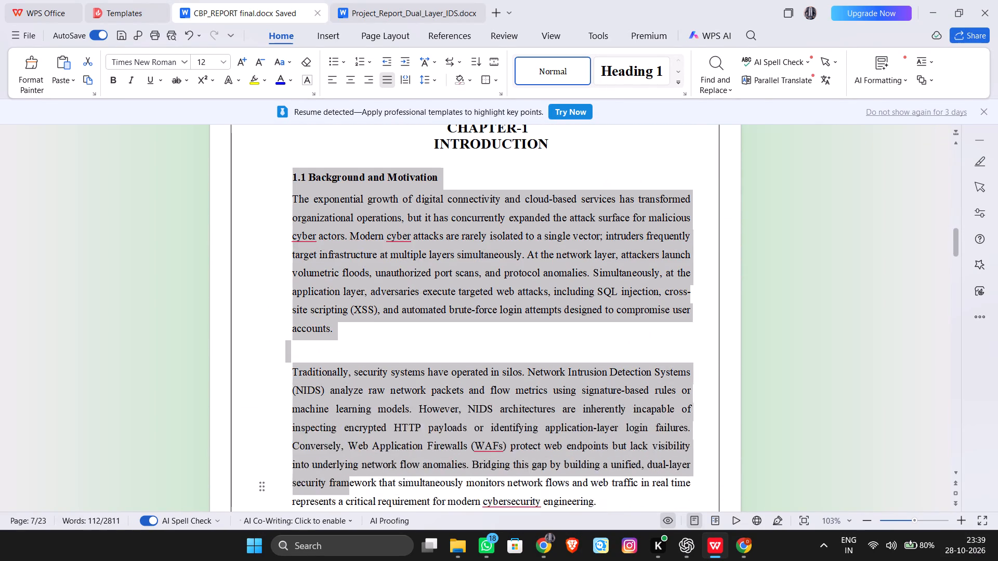
left_click_drag(345, 522, 350, 504)
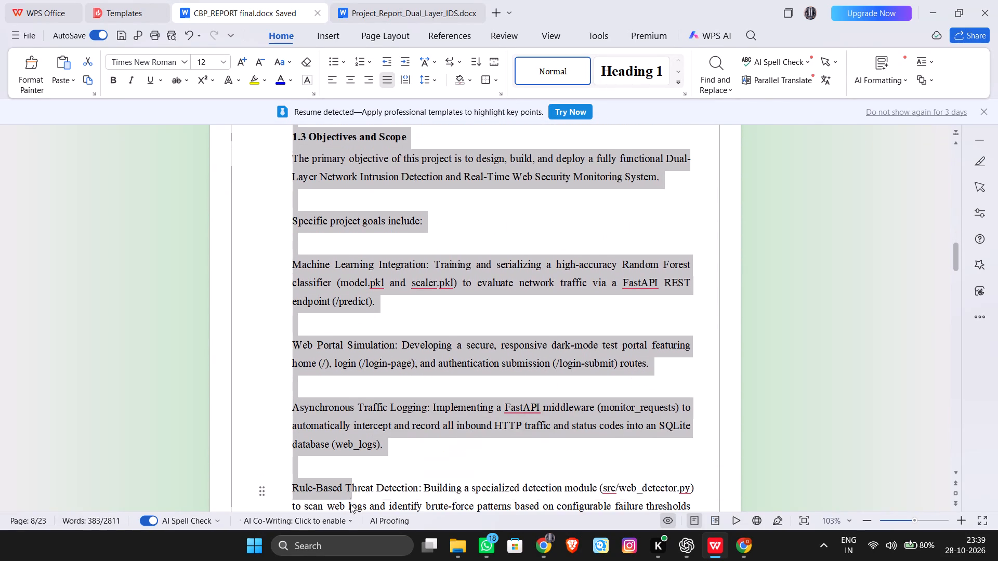
left_click_drag(350, 504, 639, 204)
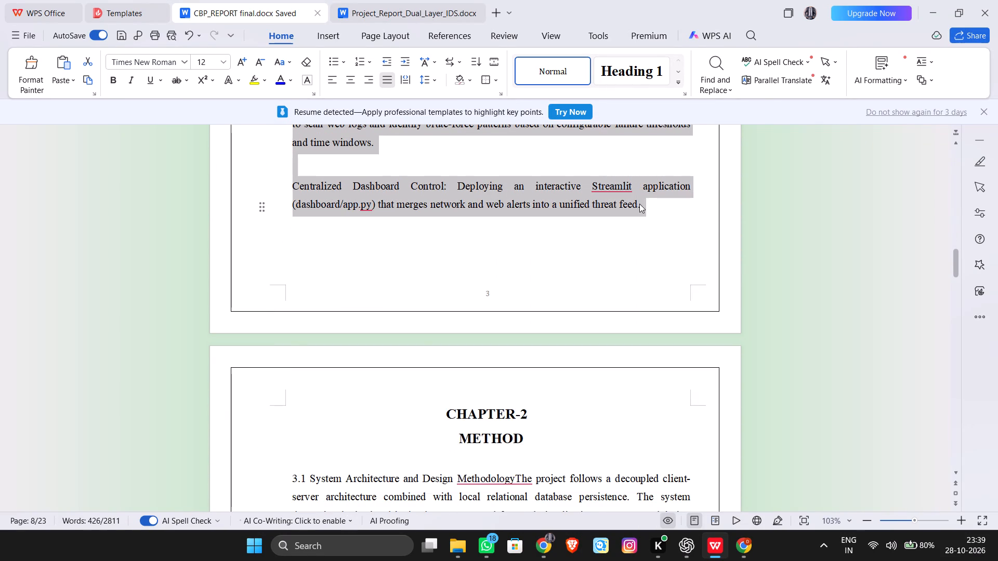
left_click_drag(639, 204, 638, 206)
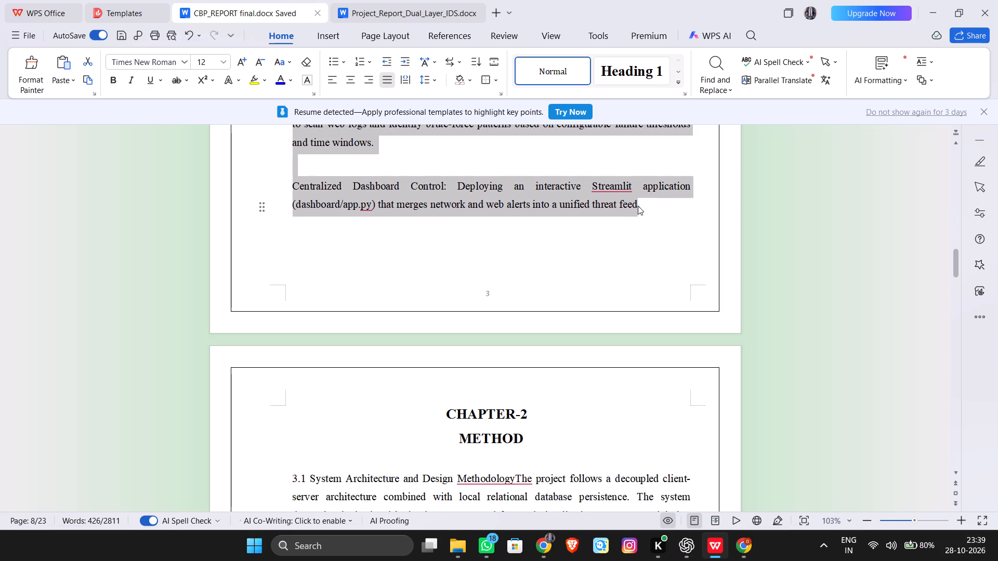
left_click_drag(638, 206, 640, 207)
key("ctrl+v")
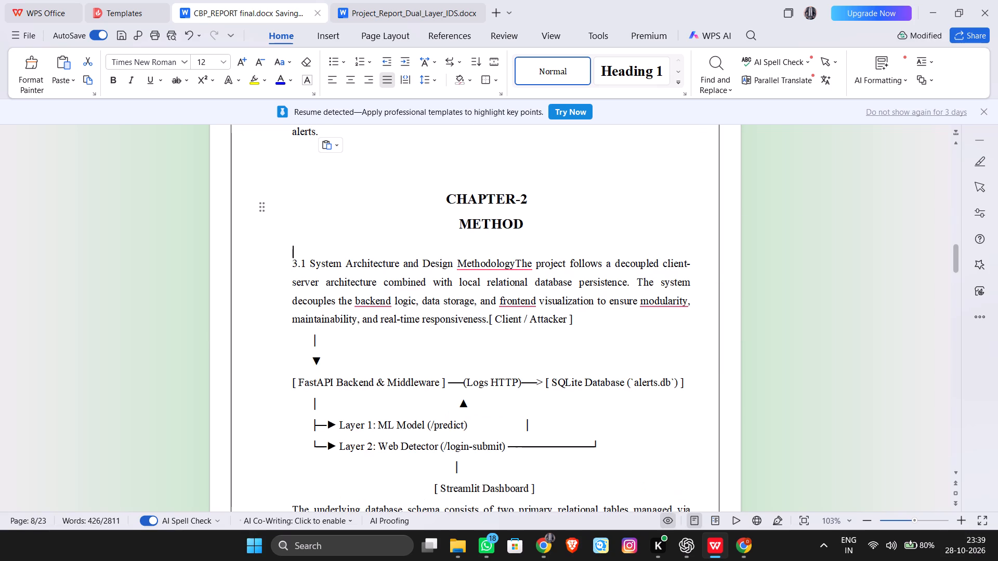
Format the whole pasted CHAPTER-1 body below the INTRODUCTION title as Times New Roman, size 12, justified.
scroll(380, 260, "up", 6)
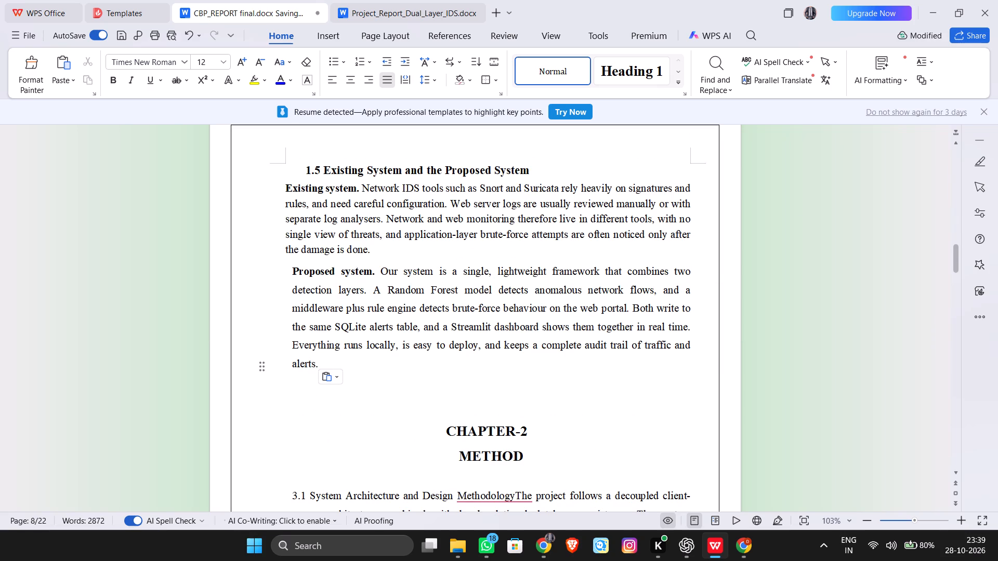
left_click_drag(356, 361, 309, 115)
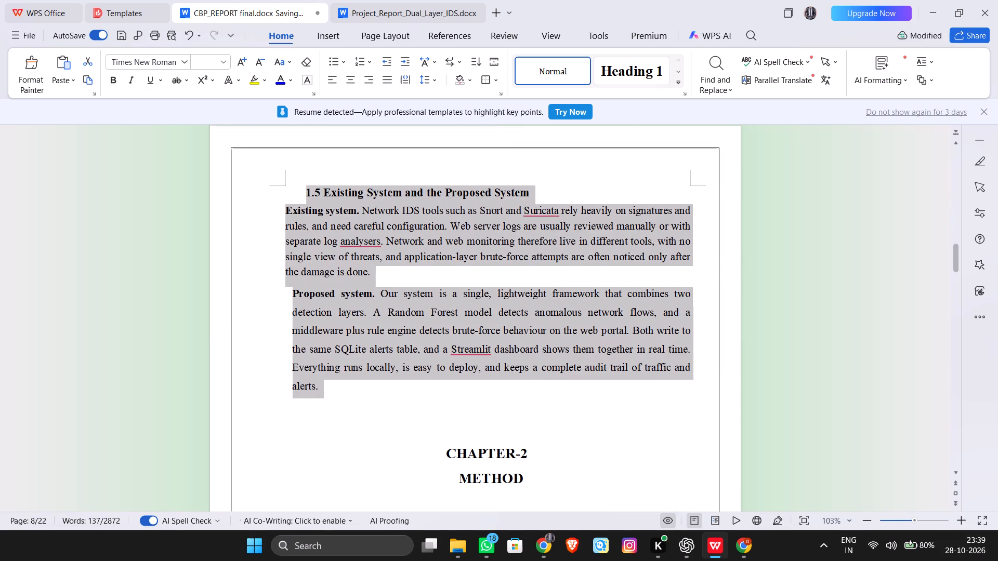
left_click_drag(309, 115, 290, 153)
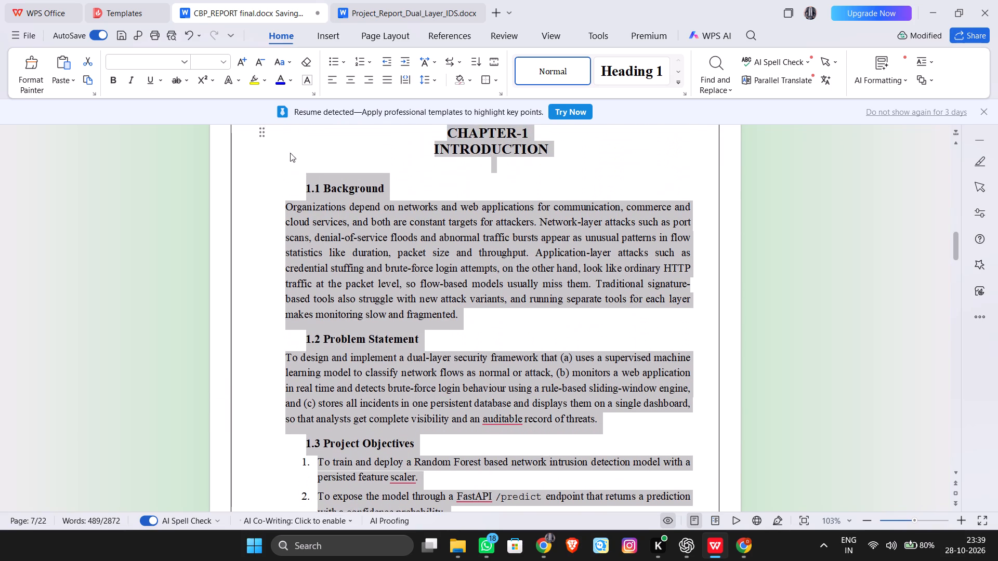
left_click_drag(290, 153, 301, 187)
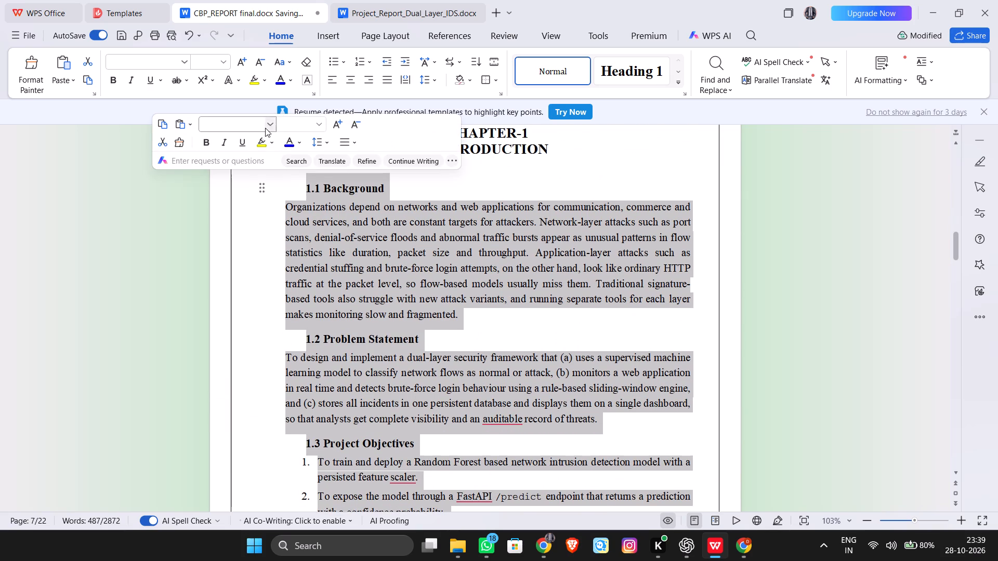
left_click(255, 124)
left_click(265, 127)
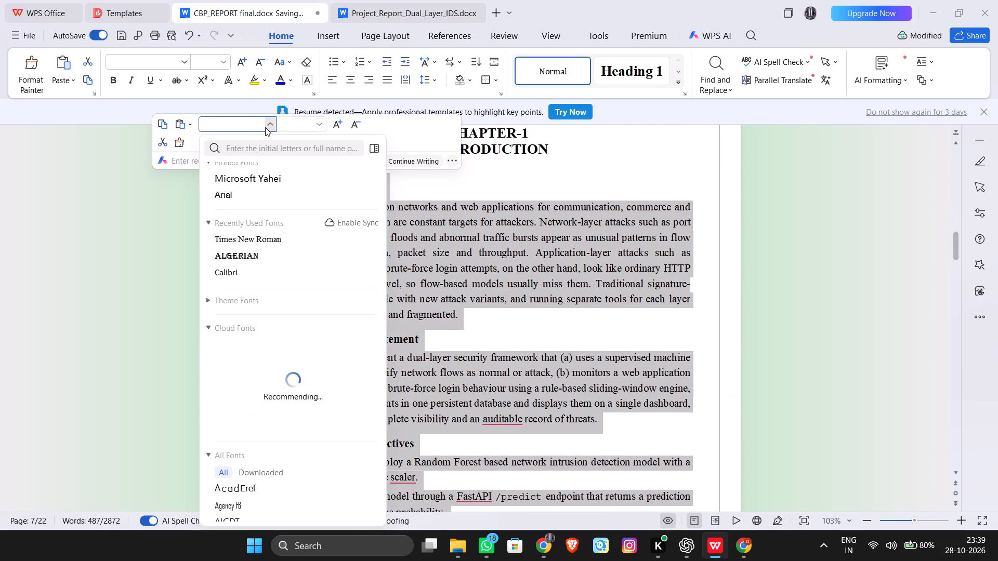
type("time")
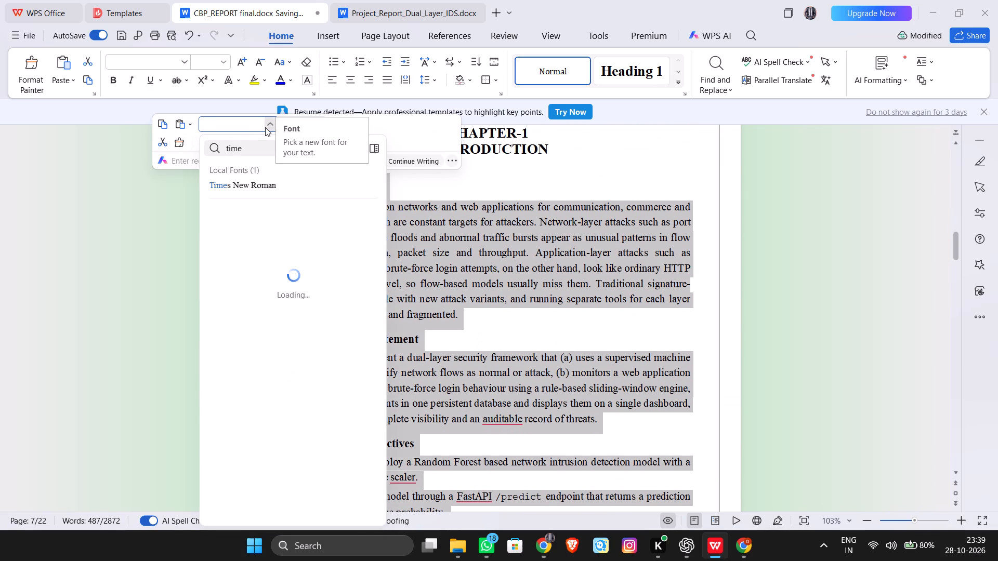
key("Down")
key("Return")
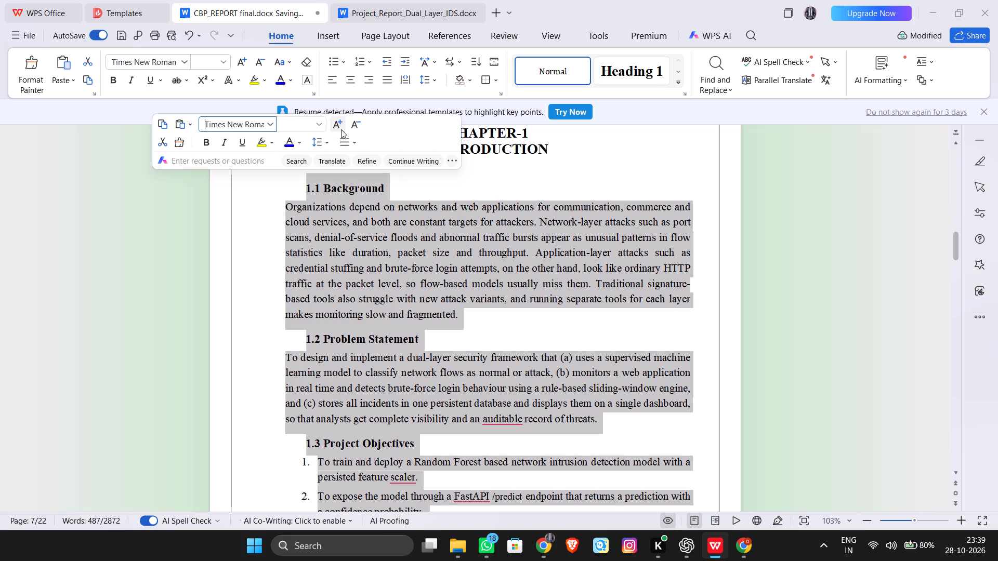
left_click(325, 126)
left_click(306, 242)
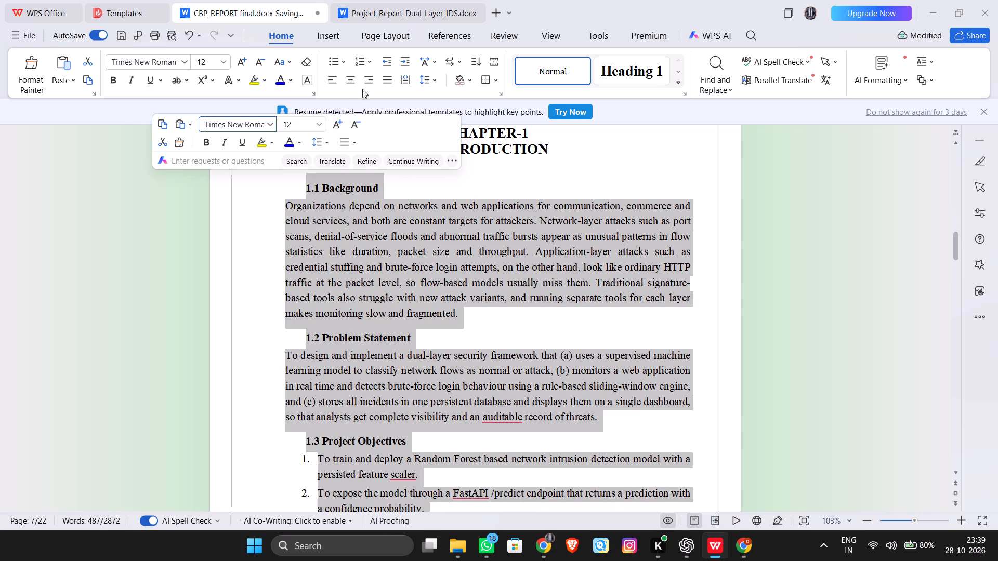
left_click(389, 81)
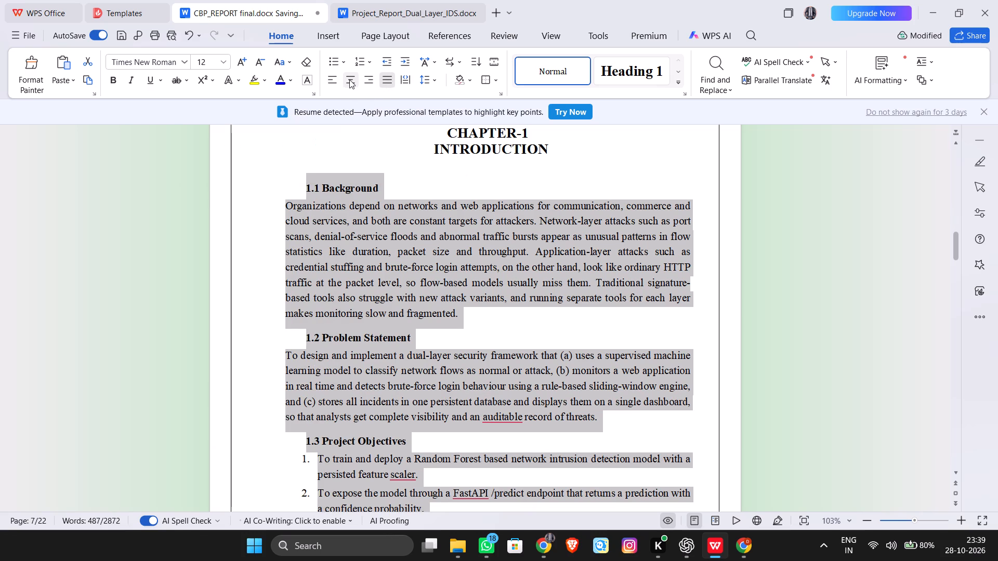
left_click(532, 325)
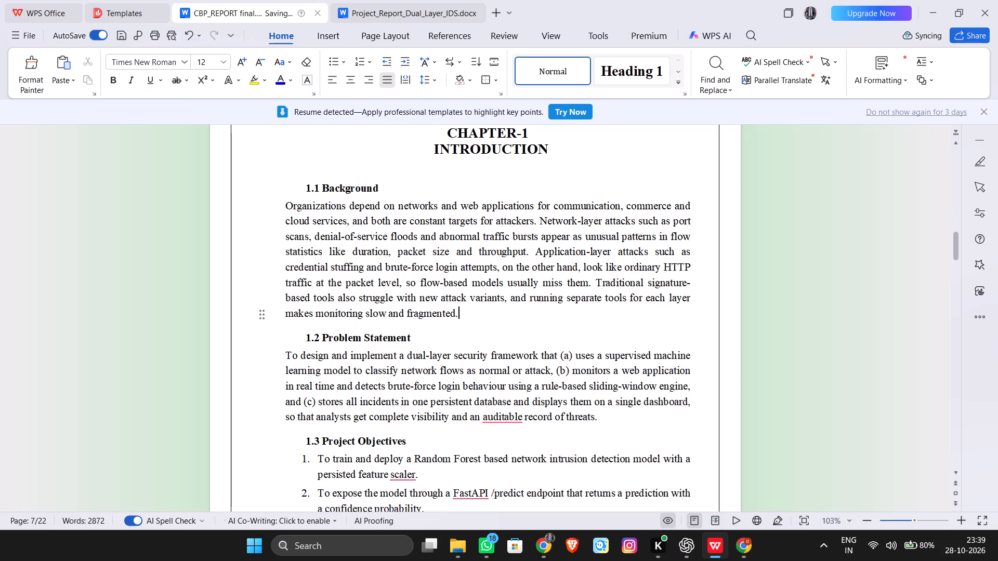
Remove the indent from the five CHAPTER-1 section headings, 1.1 Background through 1.5 Existing System and the Proposed System.
left_click(307, 186)
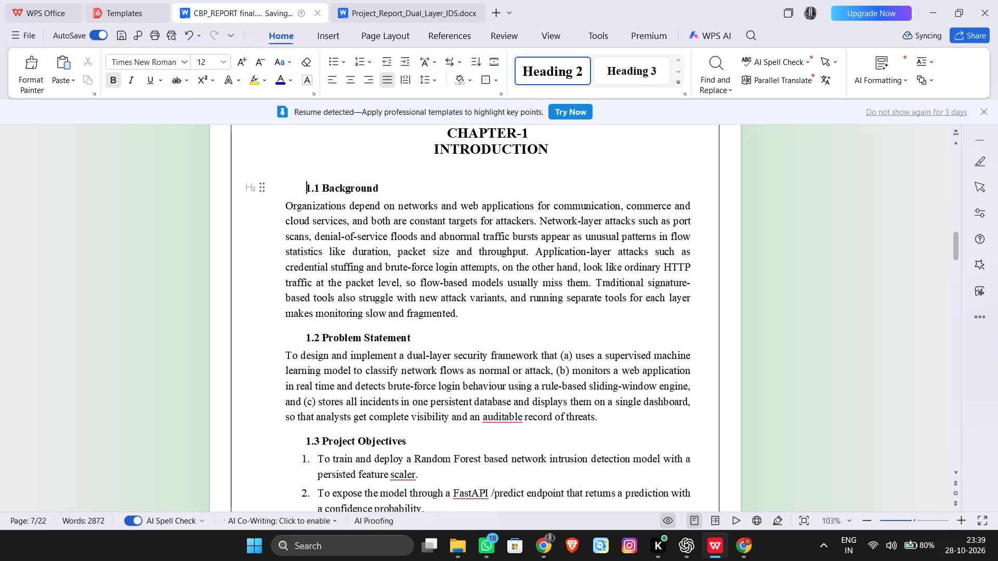
key("BackSpace")
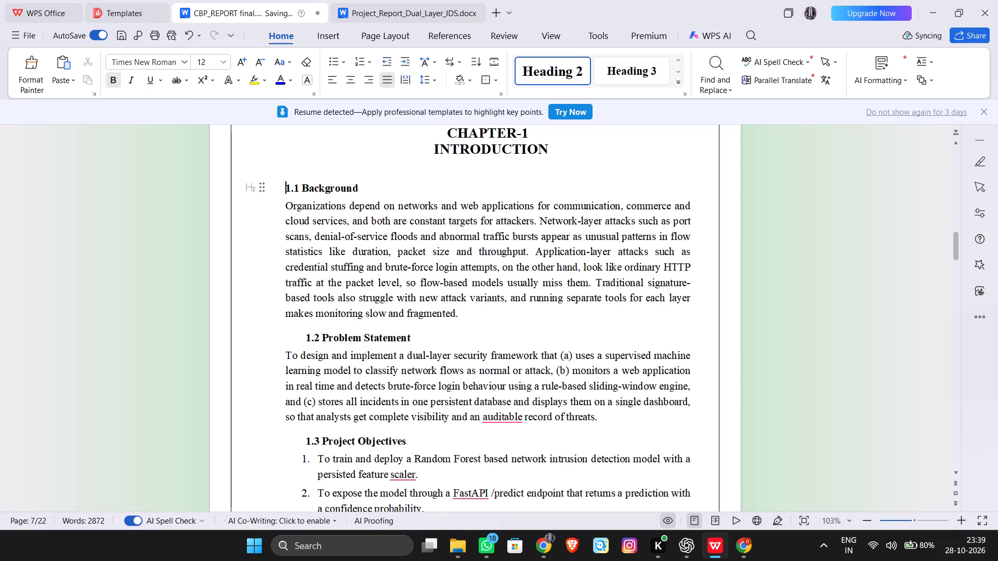
left_click(308, 335)
key("BackSpace")
scroll(348, 341, "down", 3)
left_click(308, 325)
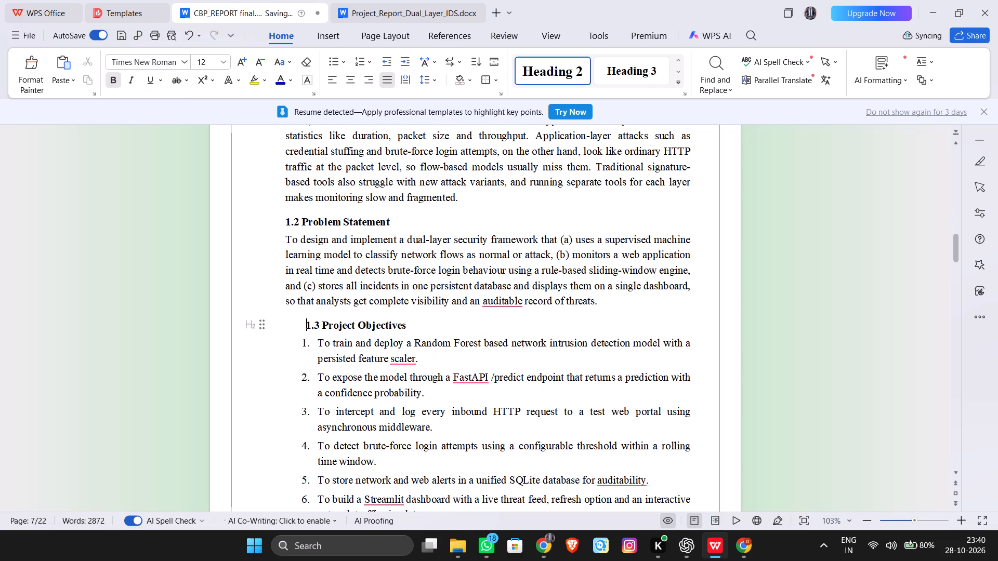
key("BackSpace")
scroll(391, 321, "down", 6)
left_click(306, 306)
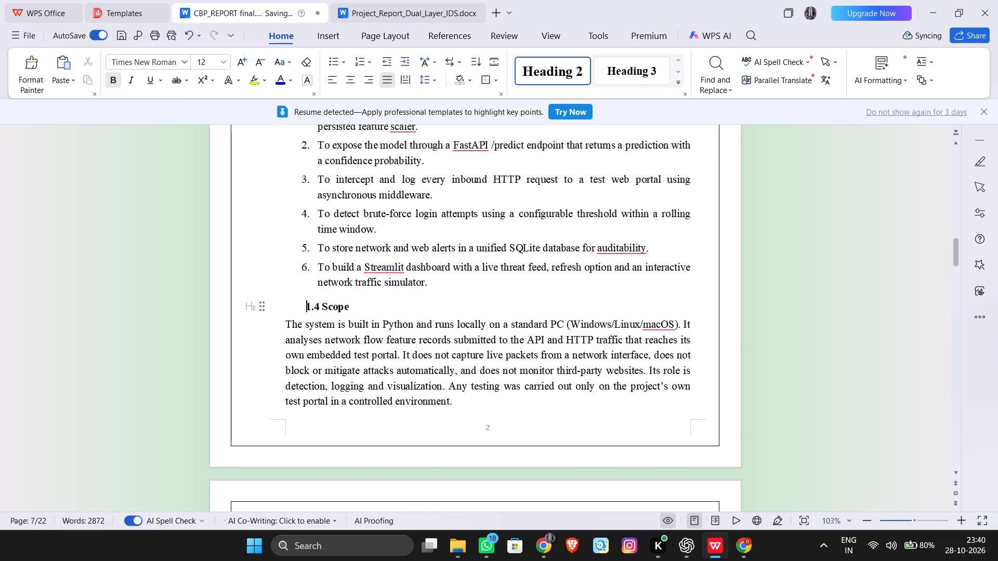
key("BackSpace")
scroll(424, 310, "down", 6)
left_click(307, 315)
key("BackSpace")
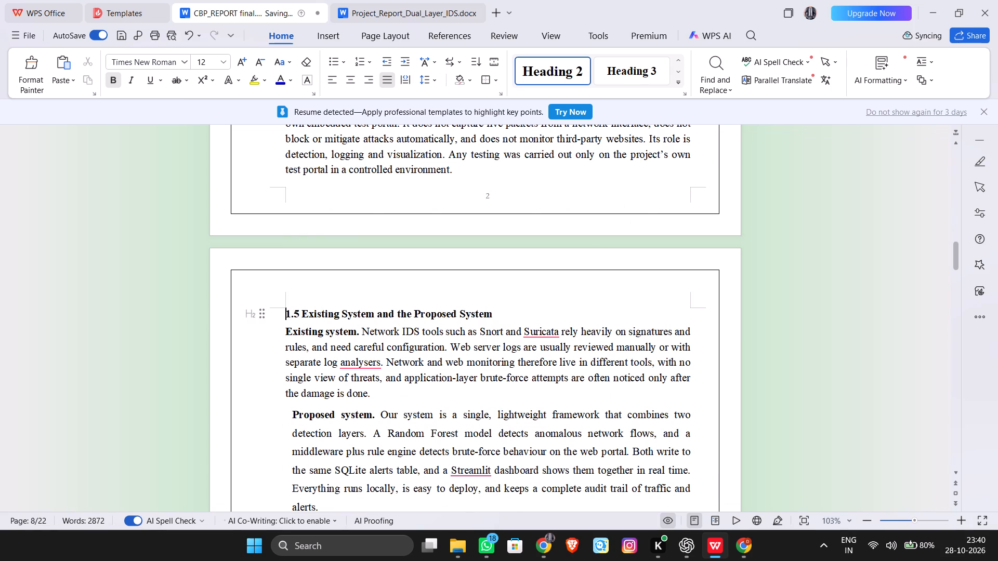
Insert an empty line after the heading "1.5 Existing System and the Proposed System".
scroll(451, 297, "down", 7)
scroll(450, 297, "up", 6)
left_click(531, 276)
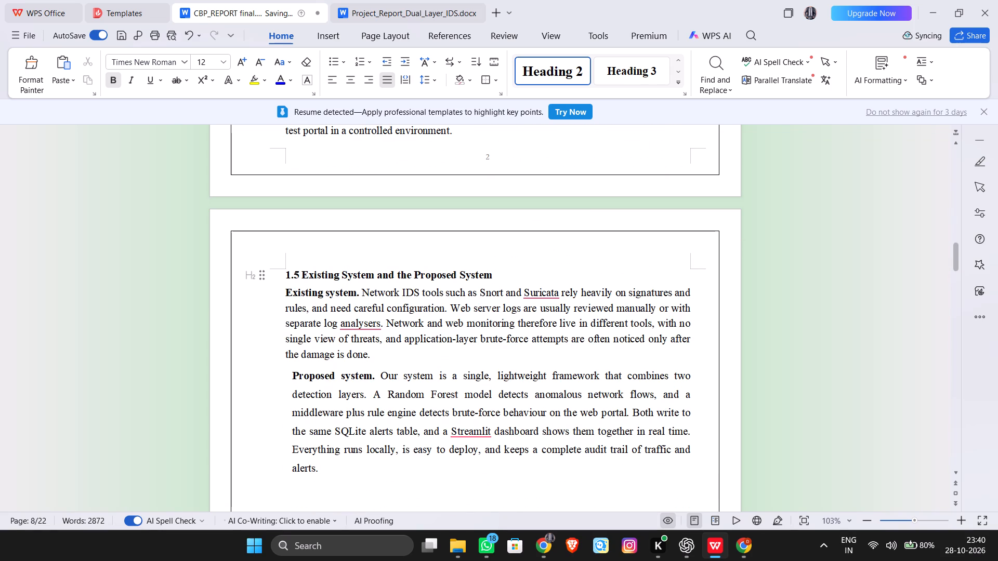
key("Return")
Set the CHAPTER-1 body, from 1.1 Background through the Proposed system paragraph, to 1.5 line spacing, justified, size 12.
scroll(395, 392, "down", 3)
left_click_drag(338, 371, 262, 251)
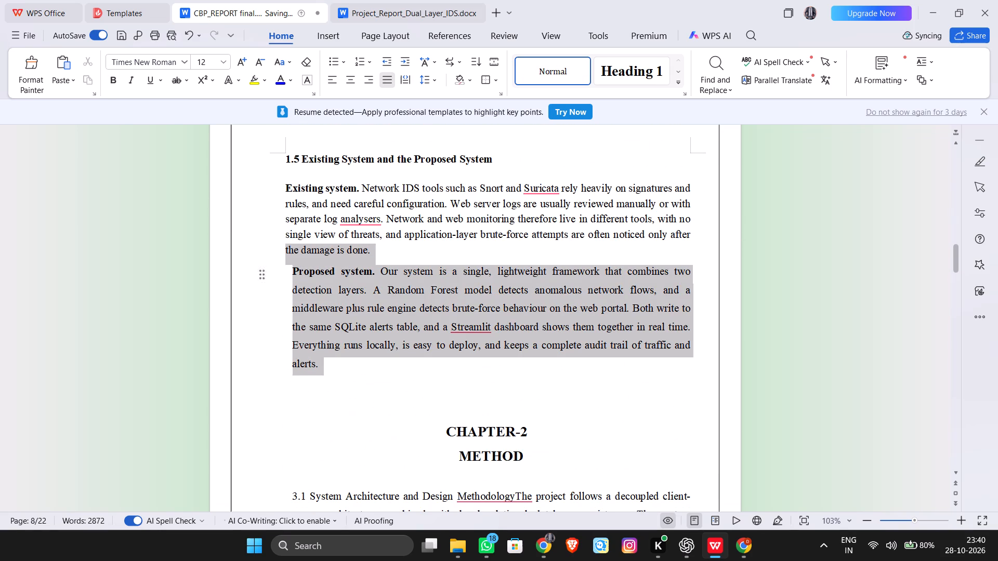
left_click_drag(262, 251, 258, 433)
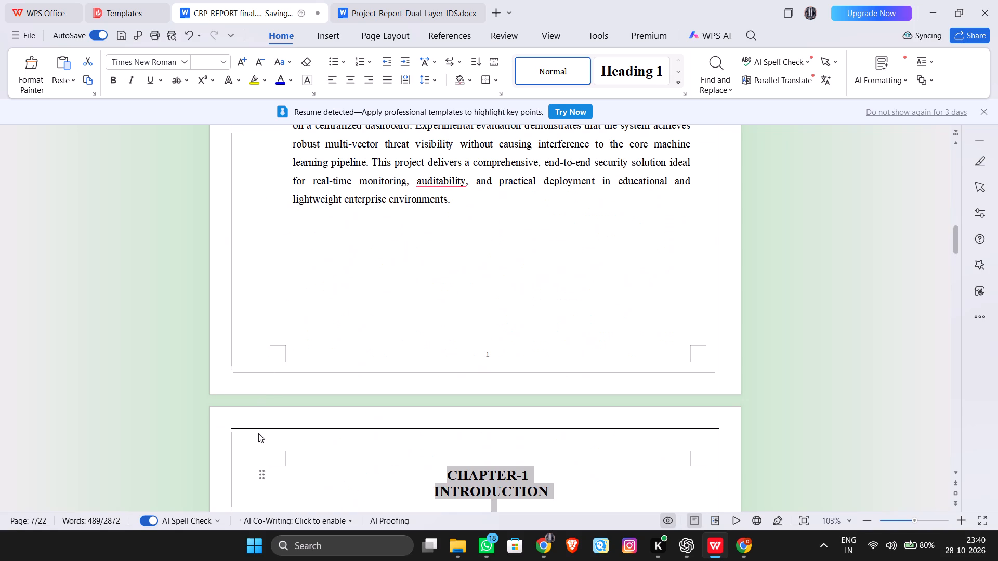
left_click_drag(258, 433, 262, 417)
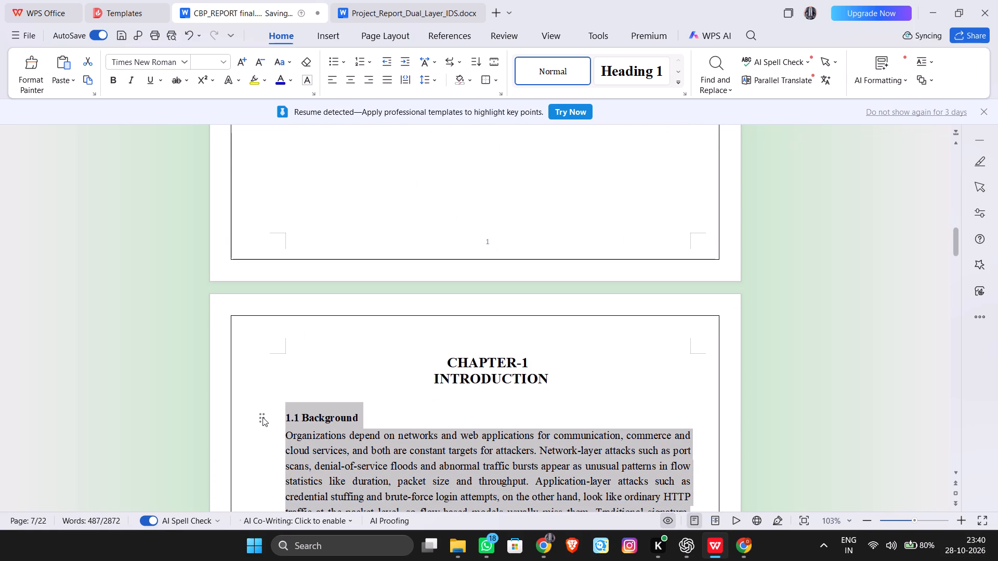
left_click_drag(262, 417, 263, 417)
left_click(440, 82)
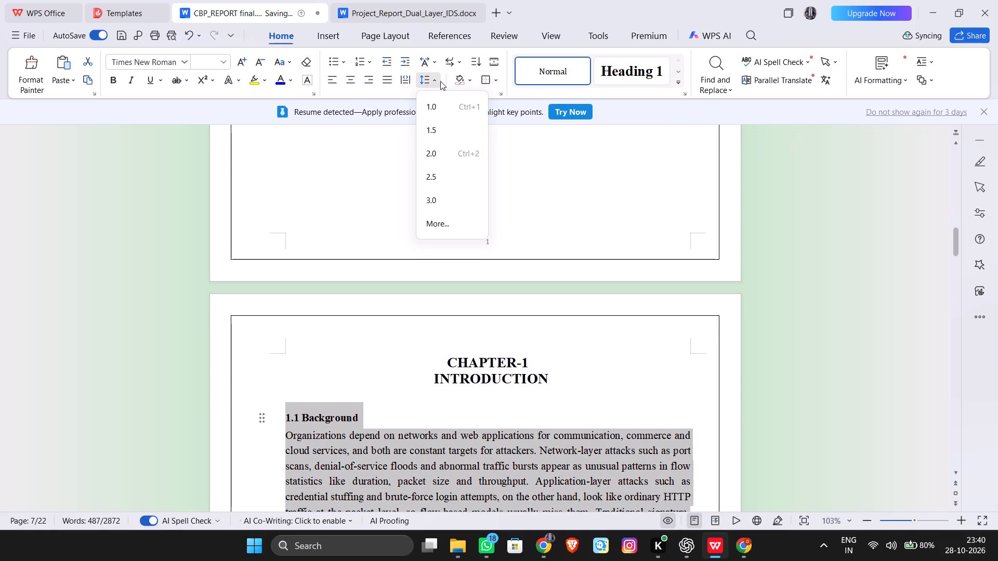
left_click(443, 132)
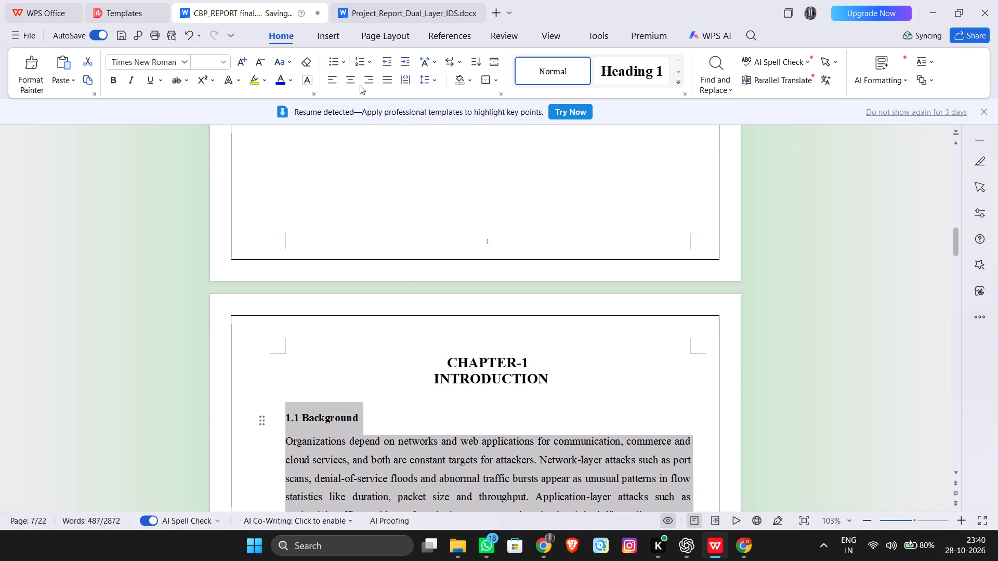
left_click(388, 75)
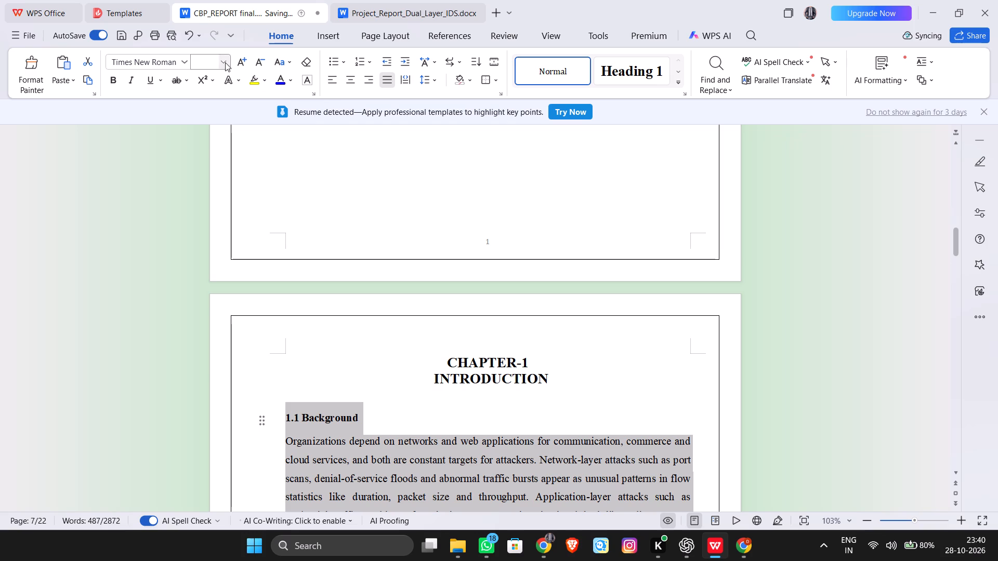
left_click(225, 62)
left_click(212, 175)
scroll(383, 245, "down", 6)
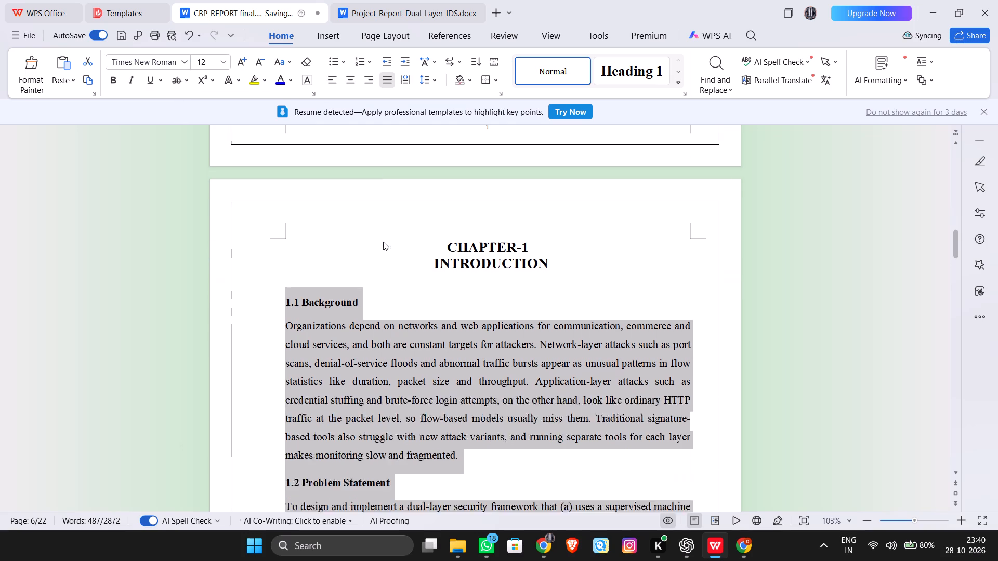
scroll(380, 241, "down", 4)
left_click(391, 257)
Insert an unnumbered empty line after objective 6 to push the "1.4 Scope" heading onto the next page.
scroll(391, 257, "down", 12)
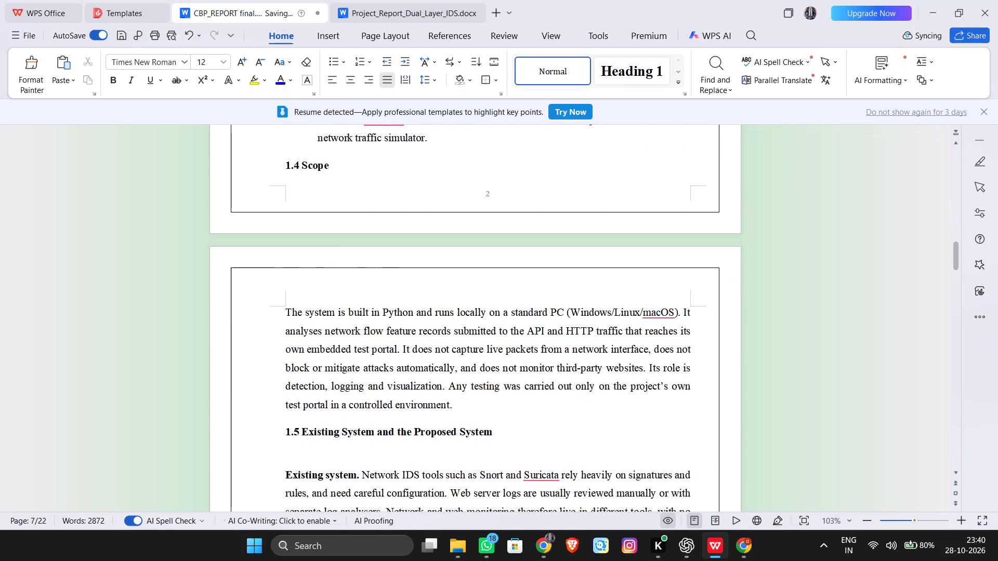
scroll(387, 257, "down", 1)
scroll(308, 192, "up", 3)
left_click(435, 223)
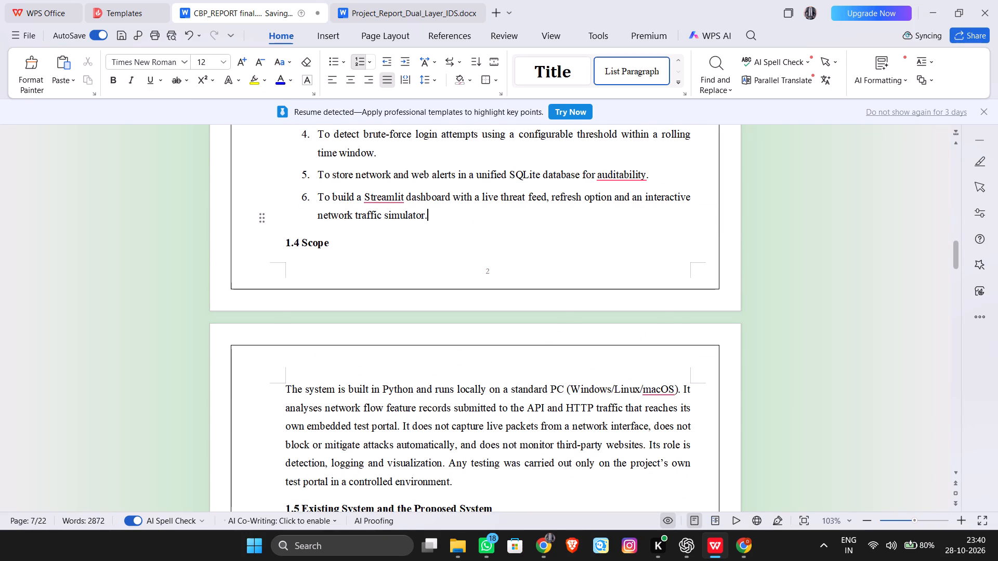
key("Return")
scroll(431, 224, "down", 6)
scroll(426, 226, "up", 5)
key("BackSpace")
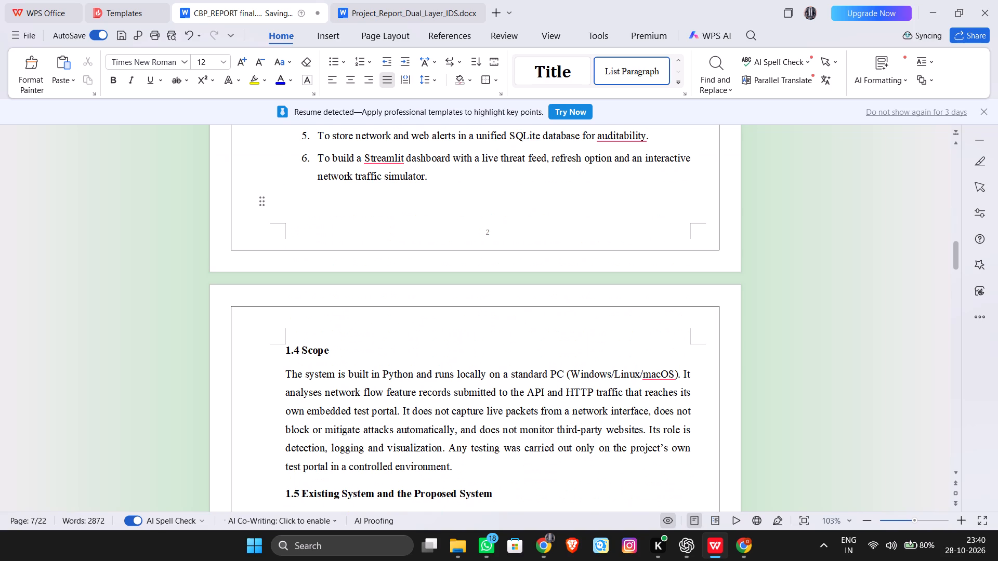
Replace the empty line below the heading "1.5 Existing System and the Proposed System" with a fresh one.
scroll(376, 269, "down", 4)
scroll(307, 225, "down", 3)
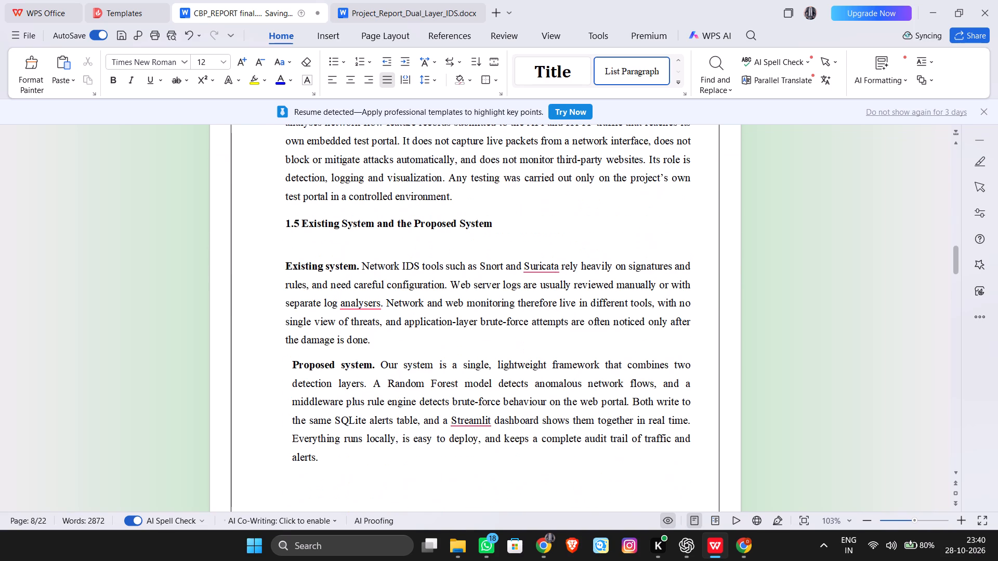
left_click(311, 243)
key("BackSpace")
scroll(331, 252, "up", 3)
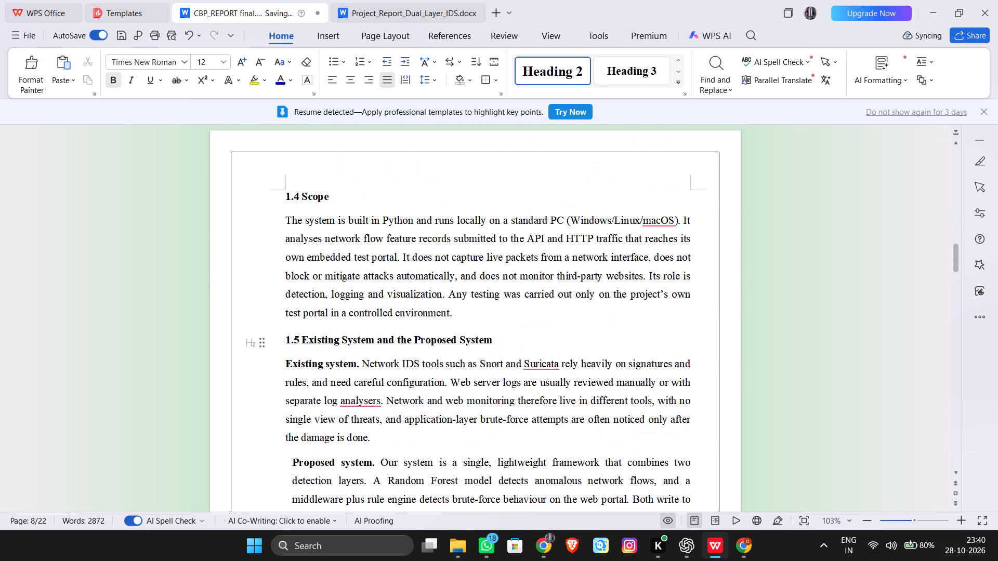
key("Return")
scroll(331, 252, "down", 6)
scroll(332, 252, "up", 2)
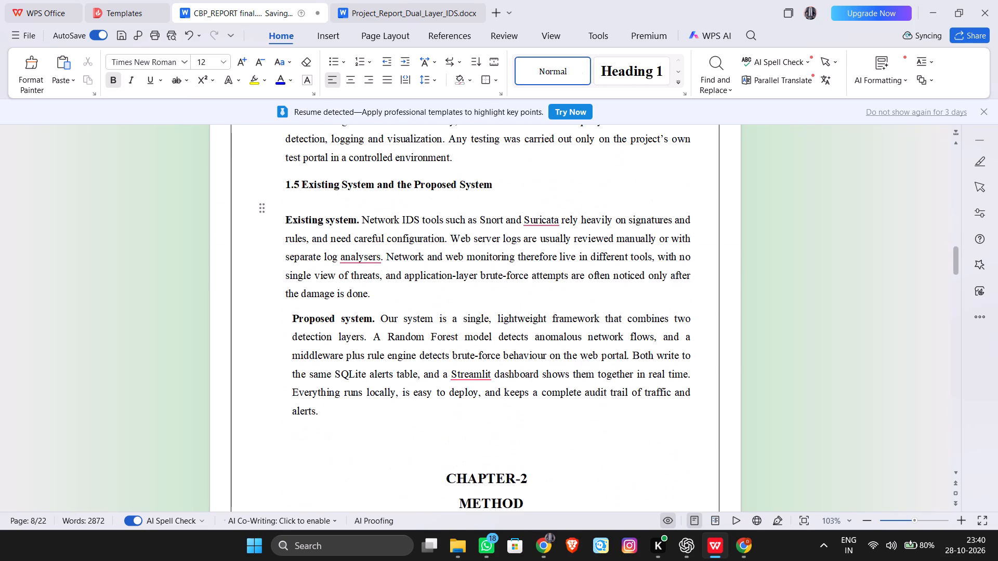
Remove the indent from the Proposed system paragraph in section 1.5.
left_click(291, 318)
key("BackSpace")
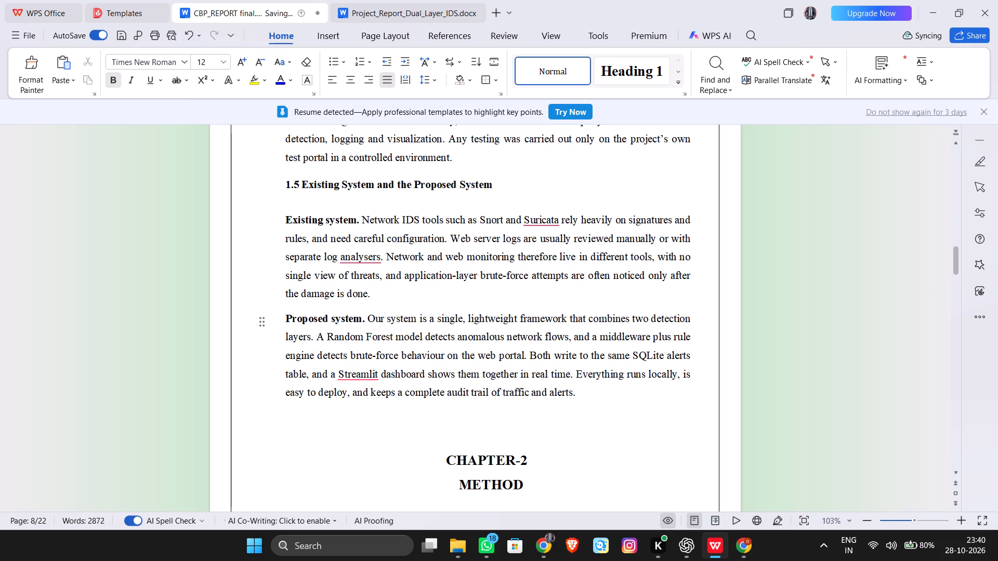
Add empty lines below the Proposed system paragraph so the CHAPTER-2 METHOD title starts at the top of a new page, without surplus lines above it.
scroll(496, 304, "up", 2)
scroll(497, 305, "down", 6)
left_click(520, 260)
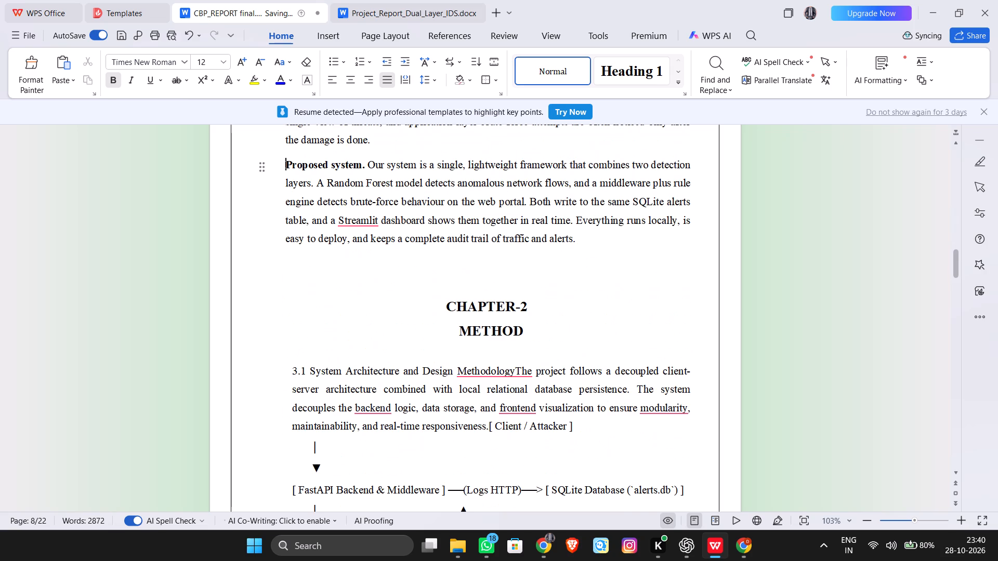
key("Return")
key("Return")
key("Return")
key("Return")
key("Return")
key("Return")
key("Return")
key("Return")
key("Return")
key("Return")
key("Return")
key("Return")
scroll(532, 270, "down", 7)
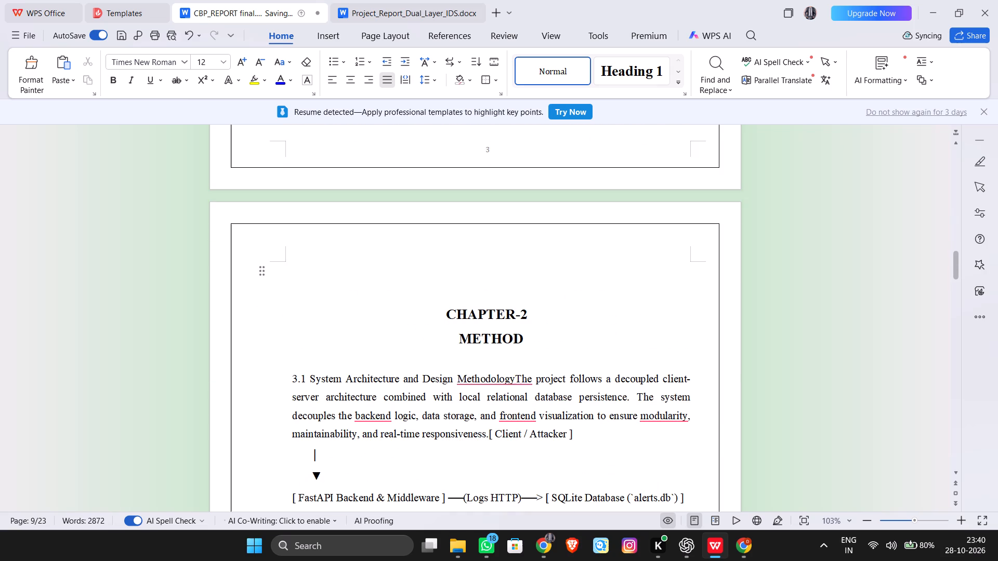
key("BackSpace")
scroll(539, 263, "up", 5)
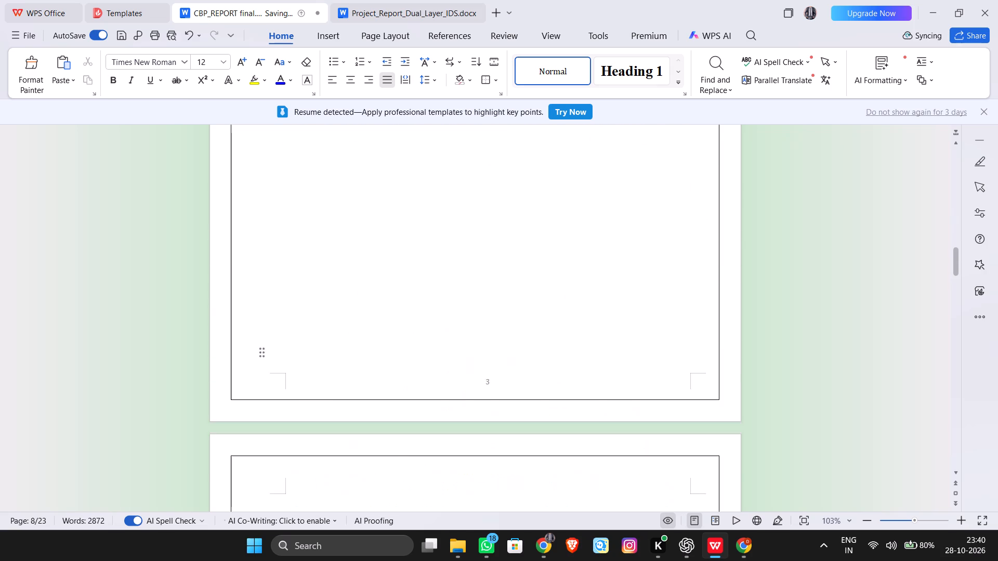
scroll(539, 262, "up", 1)
scroll(539, 262, "down", 5)
key("Down")
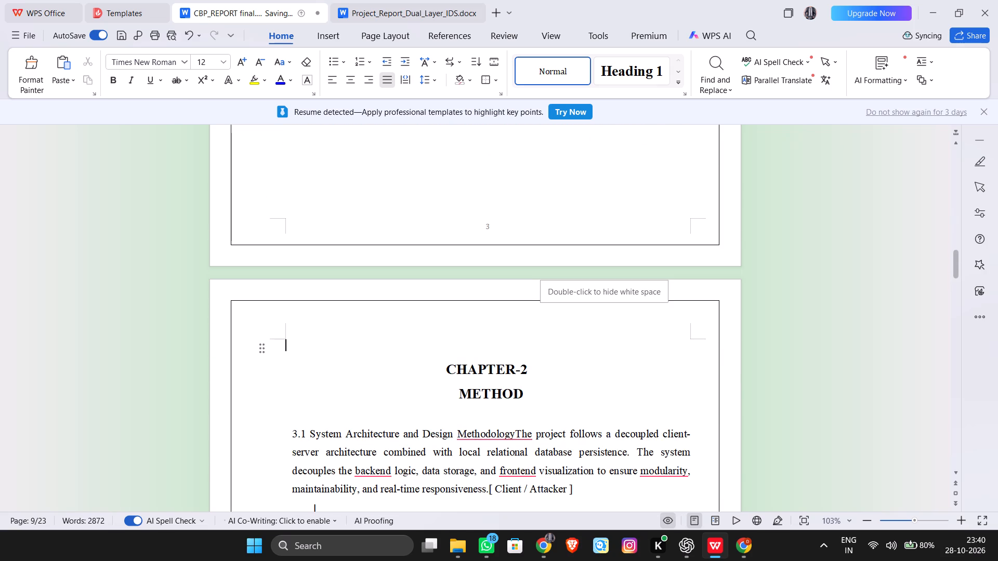
key("BackSpace")
In Project_Report_Dual_Layer_IDS, copy the full ABSTRACT text, from "Modern cyber threats" through "detection time, etc.].".
scroll(525, 274, "up", 15)
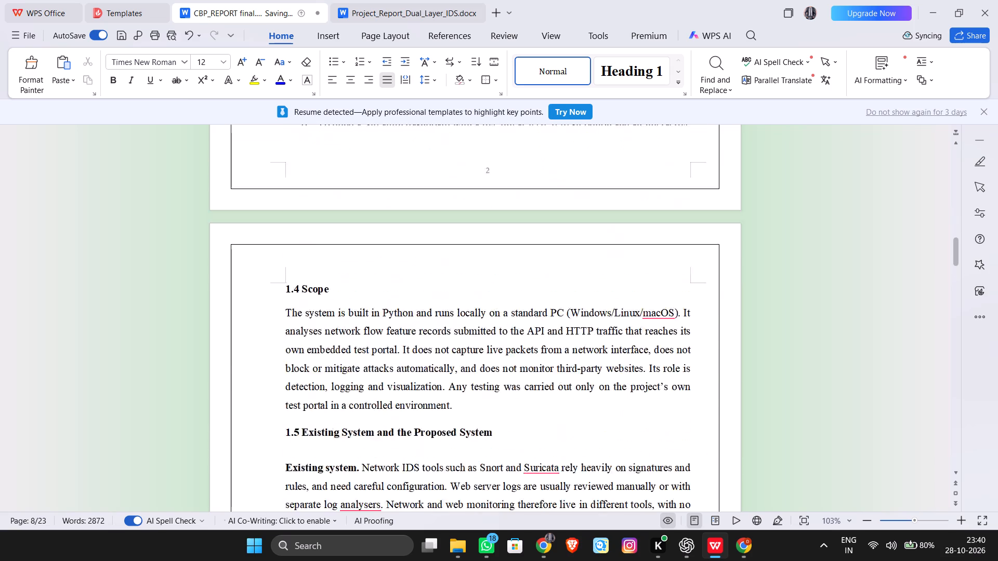
scroll(526, 272, "up", 12)
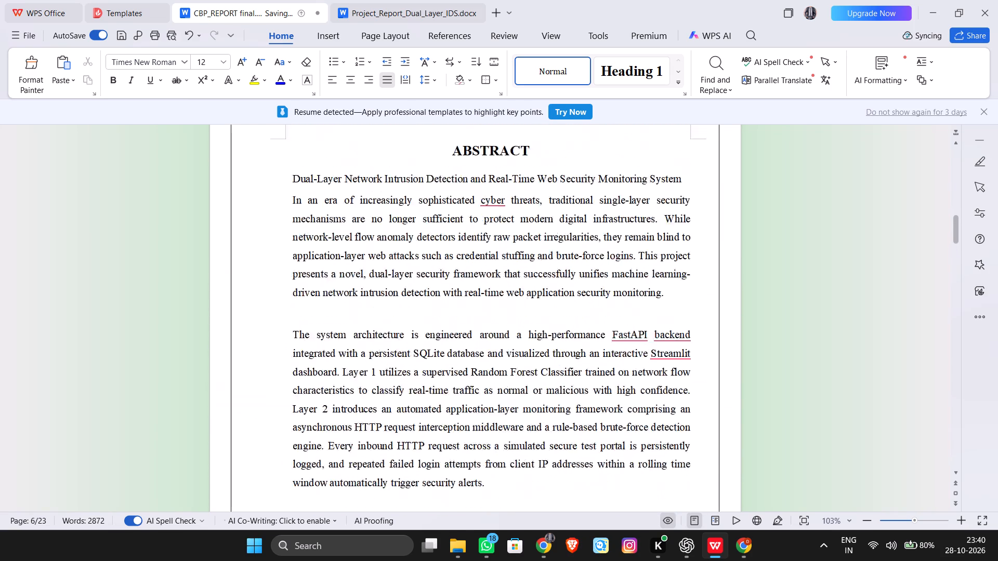
scroll(499, 271, "up", 1)
left_click(425, 4)
scroll(396, 231, "up", 7)
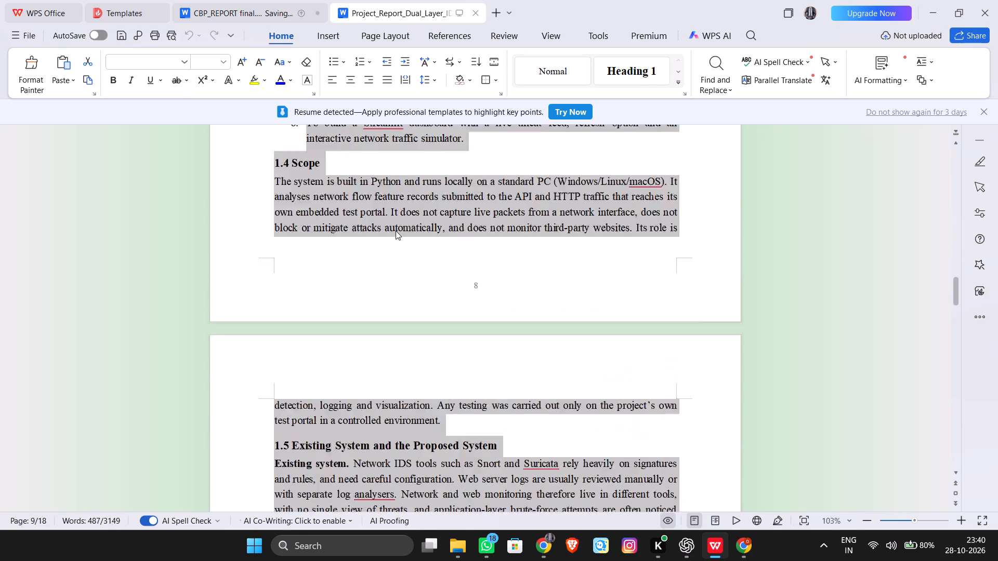
scroll(396, 231, "up", 17)
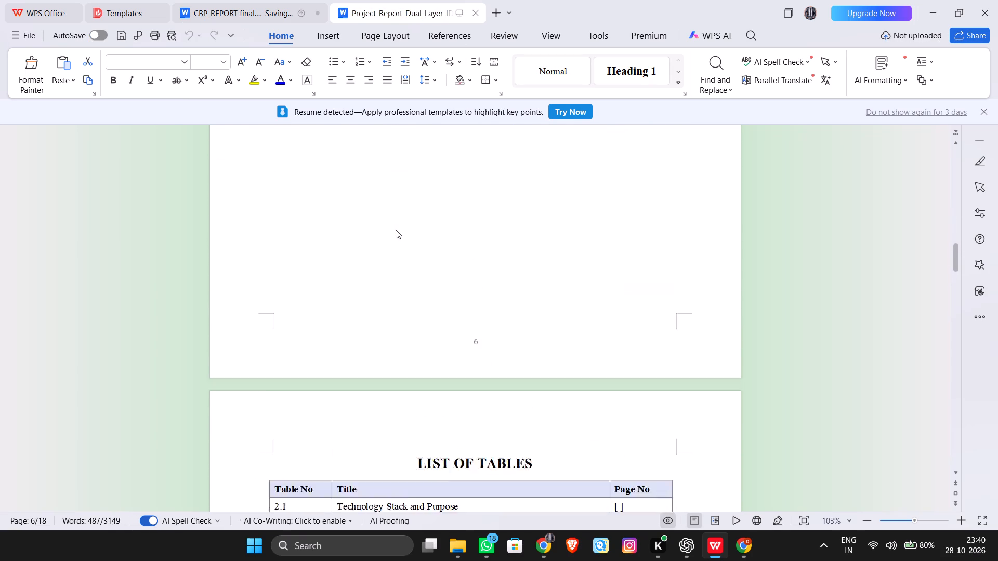
scroll(396, 230, "up", 1)
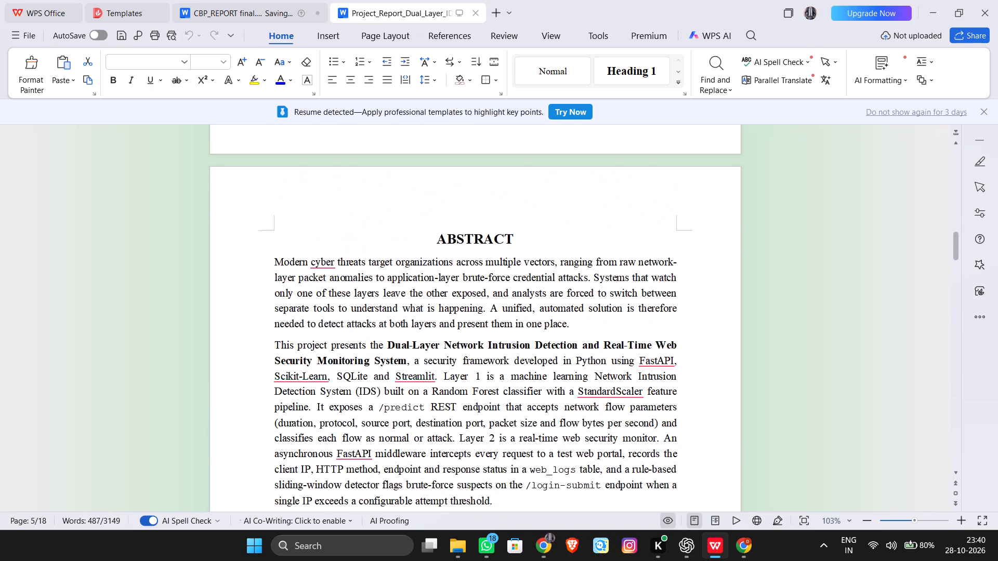
scroll(395, 230, "up", 1)
scroll(365, 233, "down", 2)
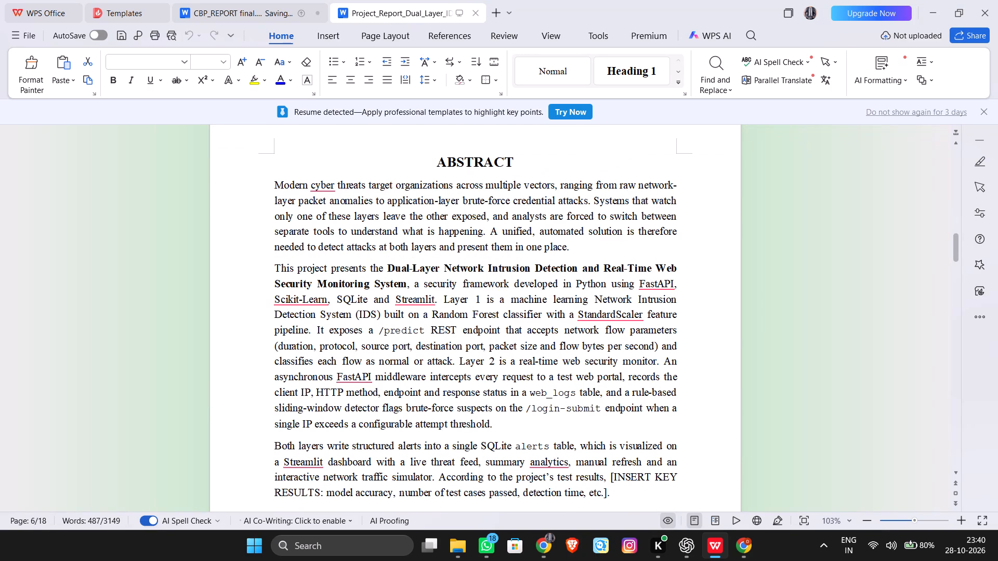
left_click_drag(272, 185, 610, 151)
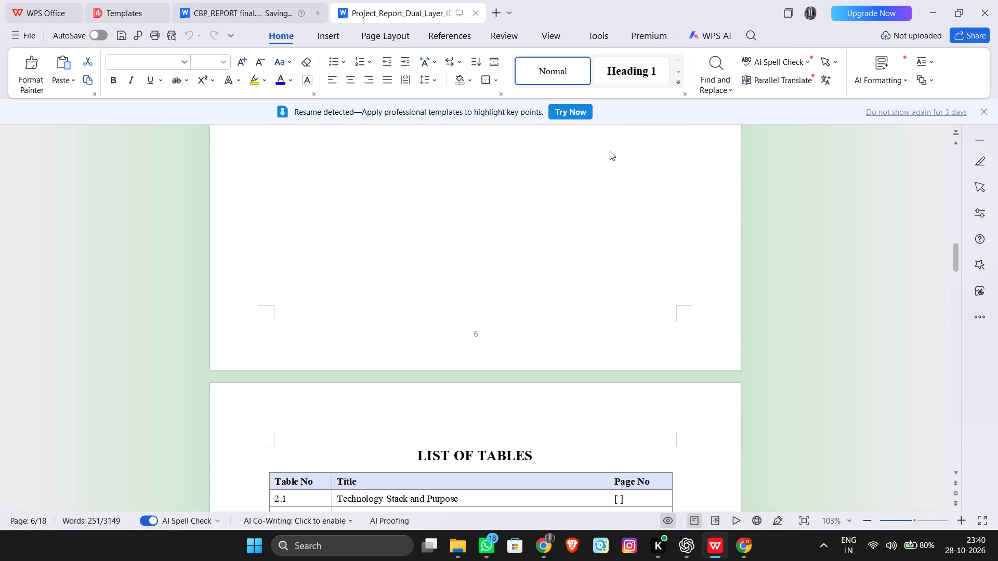
left_click_drag(610, 151, 609, 221)
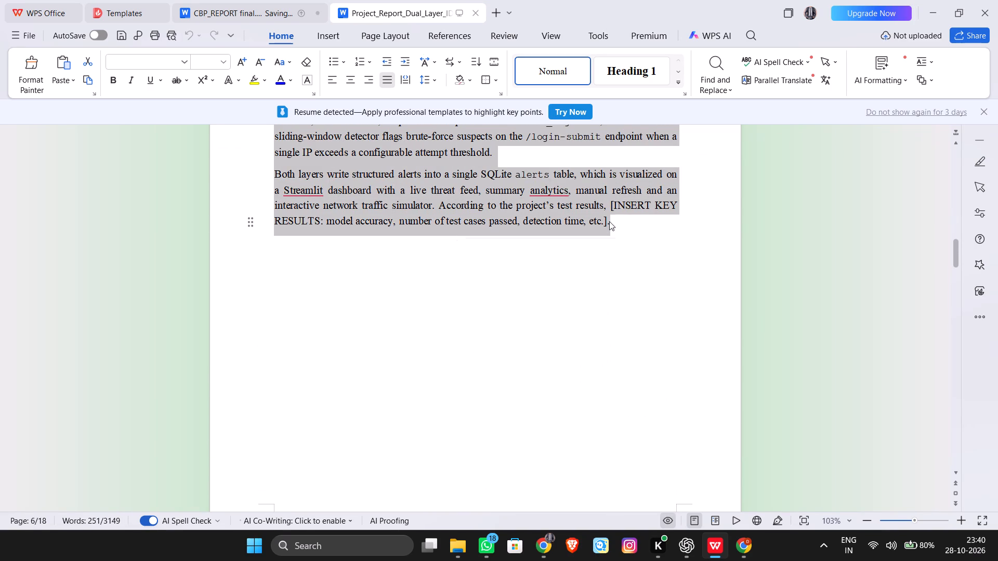
key("ctrl+c")
key("ctrl+c")
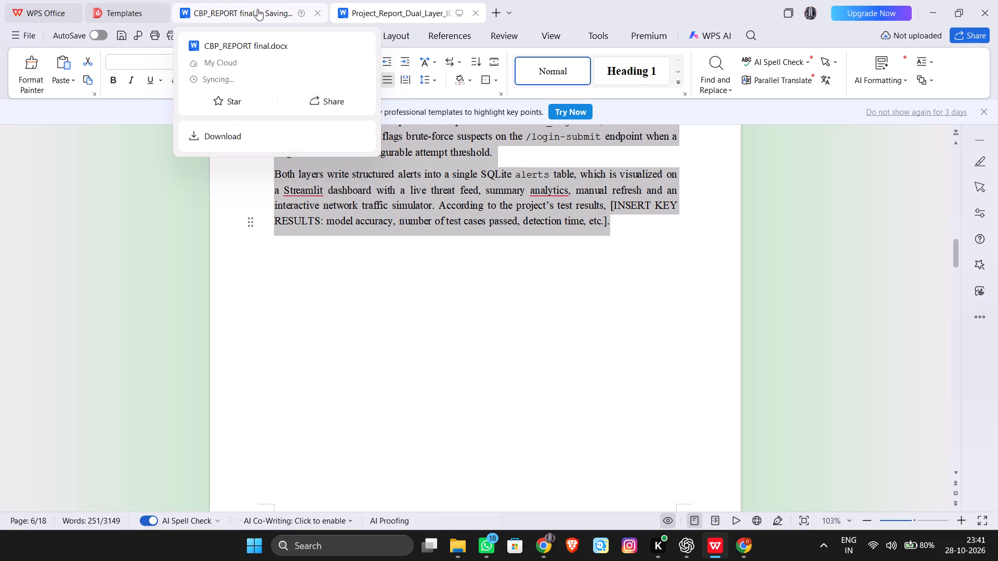
left_click(524, 224)
In CBP_REPORT final, look through the pages from CHAPTER-1 to the existing CHAPTER-2 METHOD text.
scroll(524, 223, "down", 13)
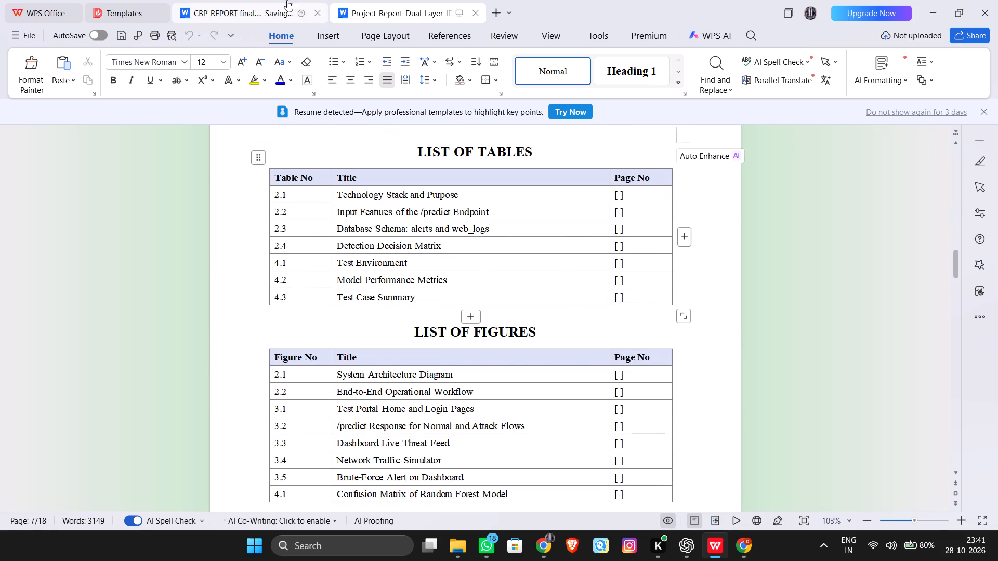
left_click(273, 0)
scroll(442, 226, "down", 10)
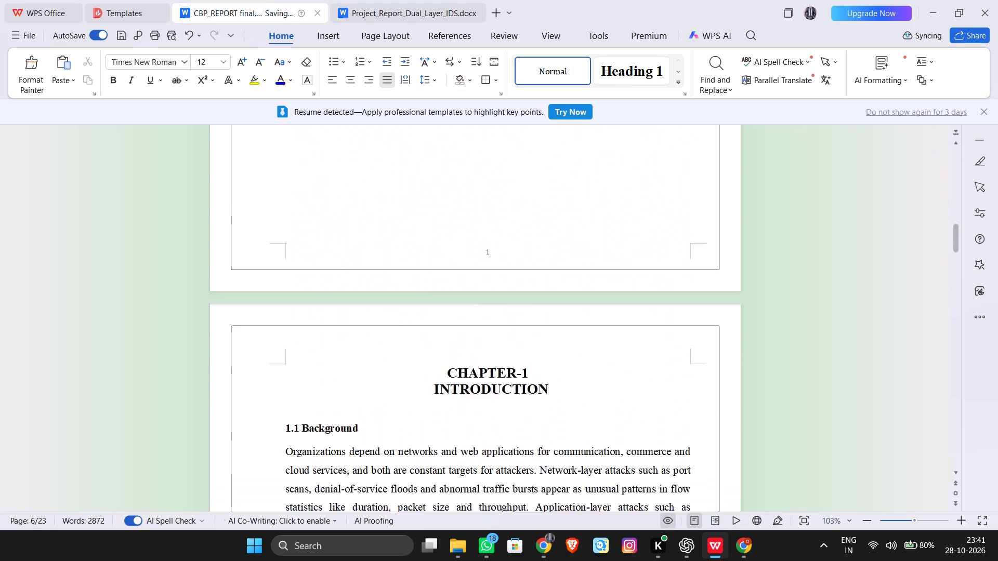
scroll(442, 227, "down", 4)
scroll(442, 226, "up", 1)
scroll(442, 226, "down", 3)
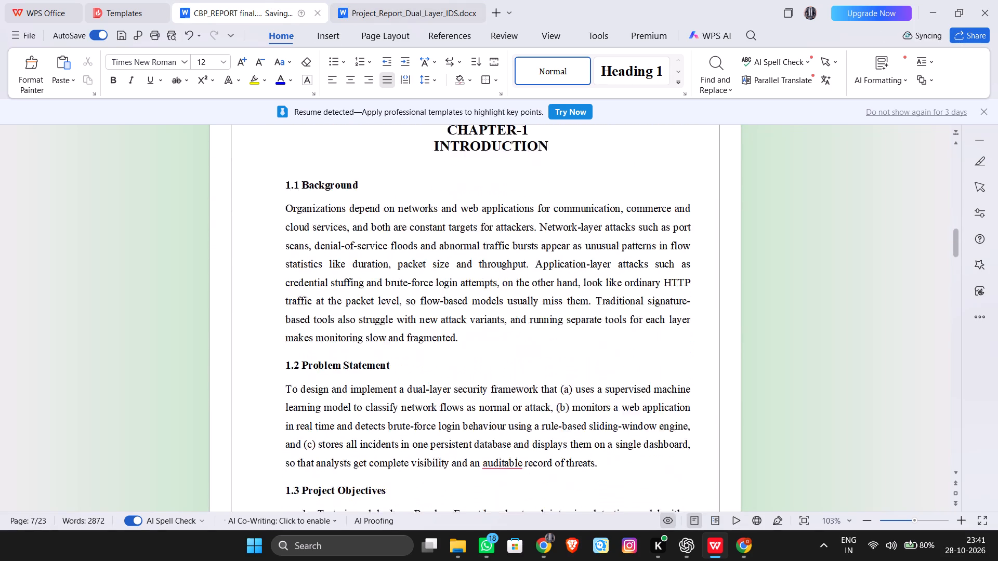
scroll(442, 226, "down", 20)
scroll(442, 226, "down", 17)
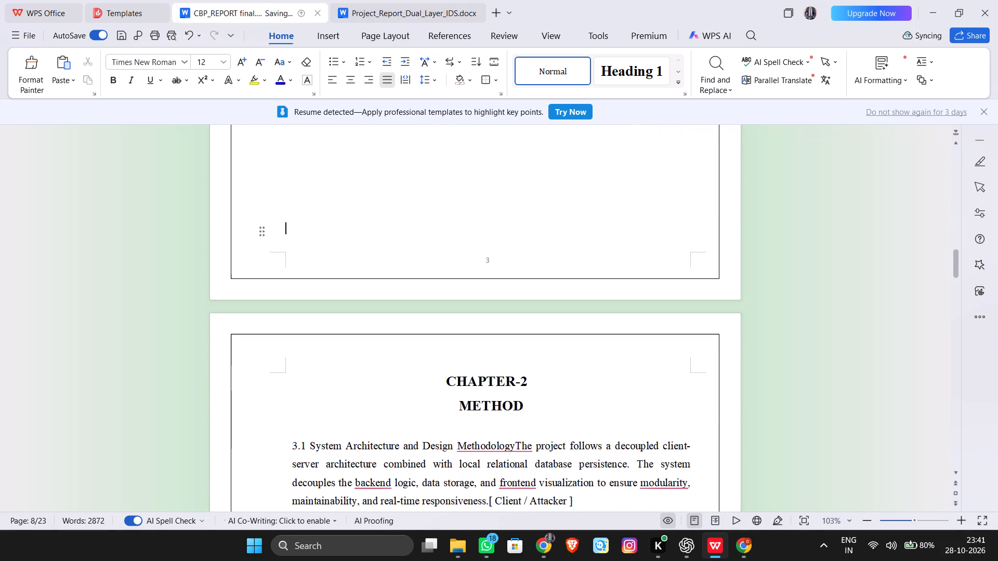
scroll(442, 226, "down", 6)
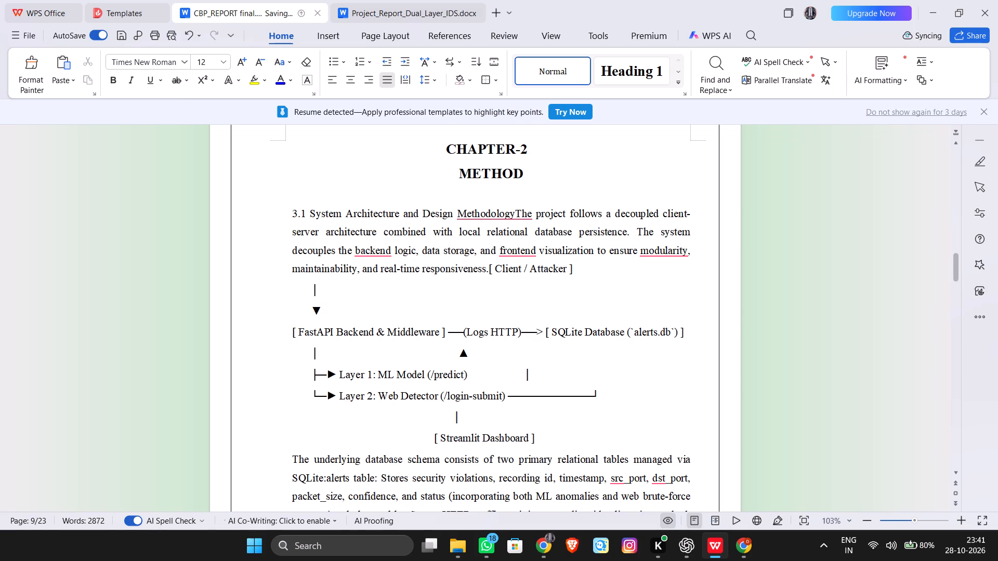
In Project_Report_Dual_Layer_IDS, copy the Chapter 2 content from heading 2.1 through the end of the 2.6 Tools and Technologies Used table.
left_click(363, 1)
scroll(452, 357, "down", 20)
scroll(452, 357, "down", 1)
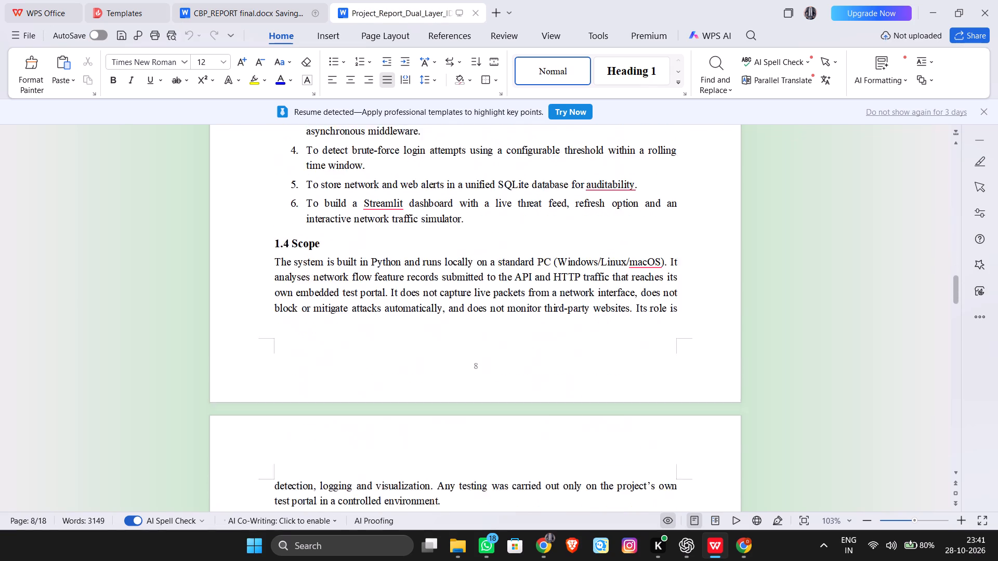
scroll(455, 330, "down", 11)
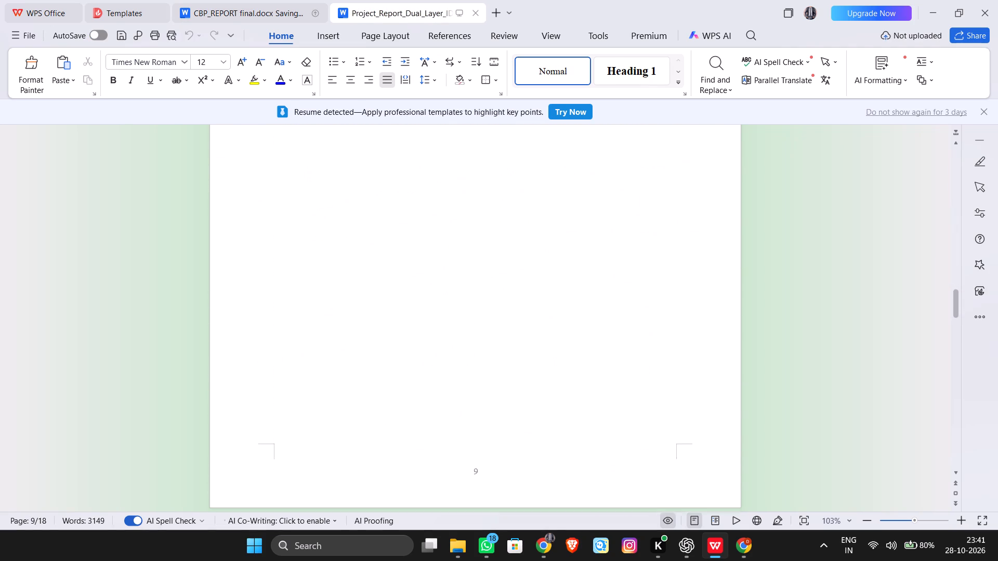
scroll(455, 328, "down", 8)
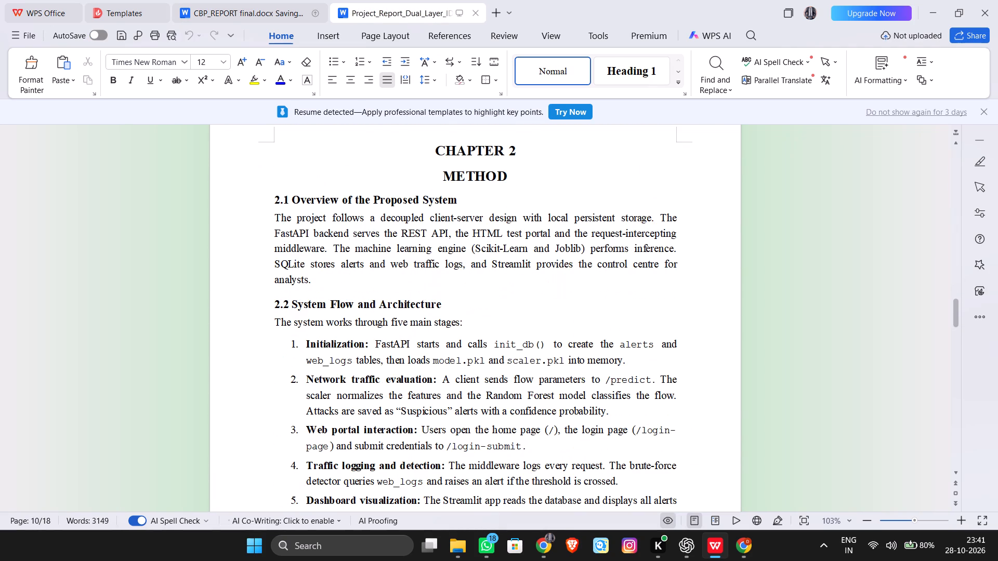
left_click_drag(274, 199, 408, 517)
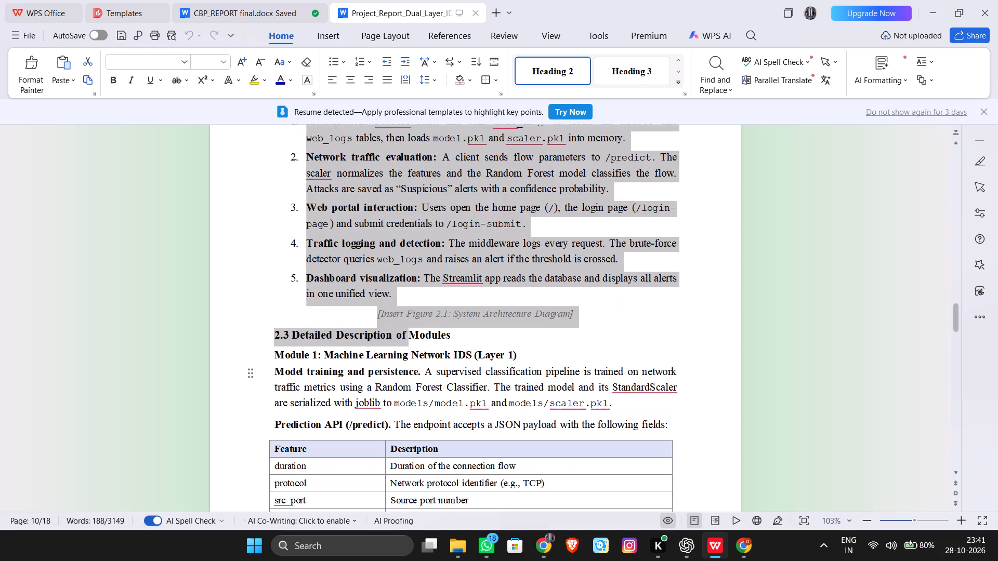
left_click_drag(408, 517, 393, 433)
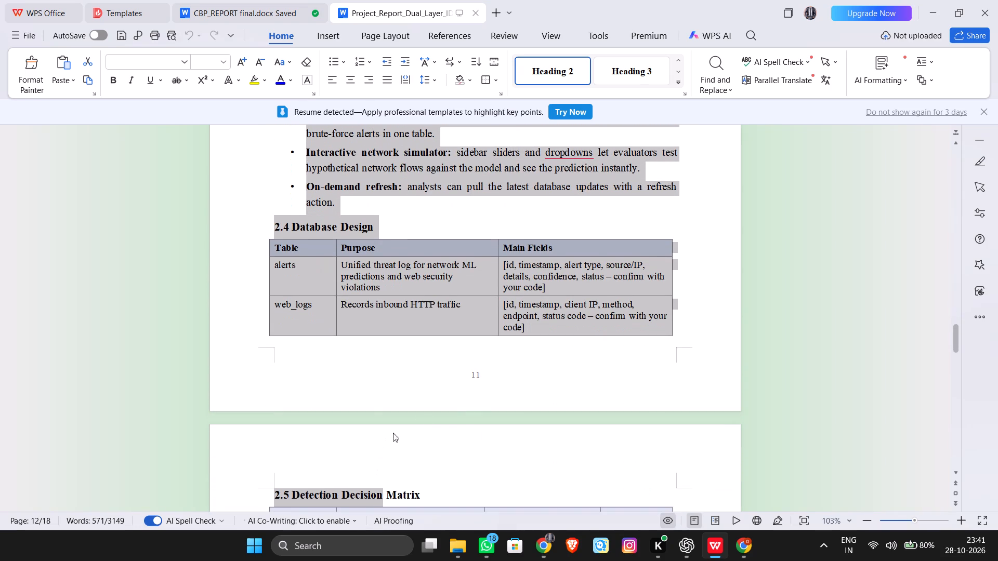
left_click_drag(393, 433, 419, 529)
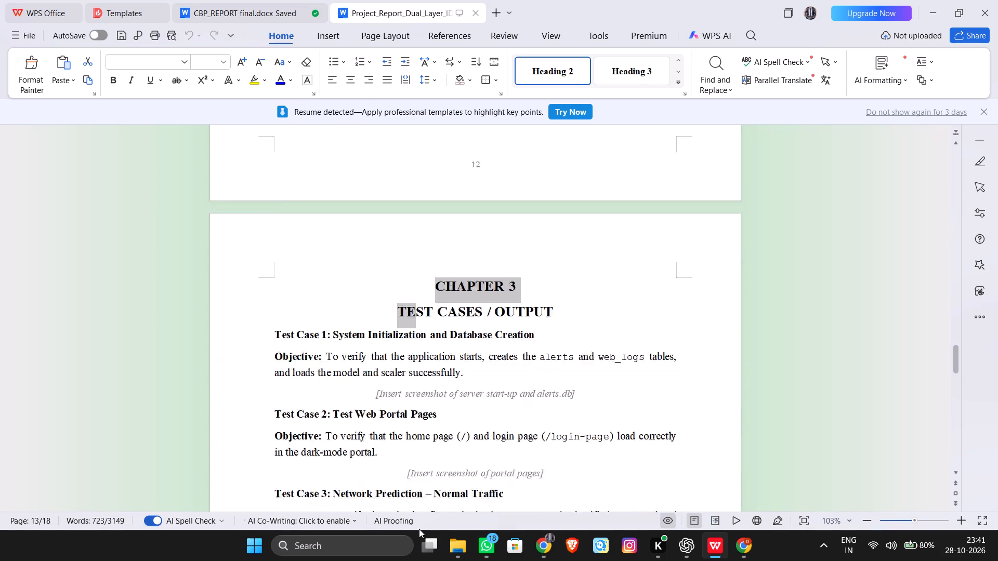
left_click_drag(419, 529, 676, 410)
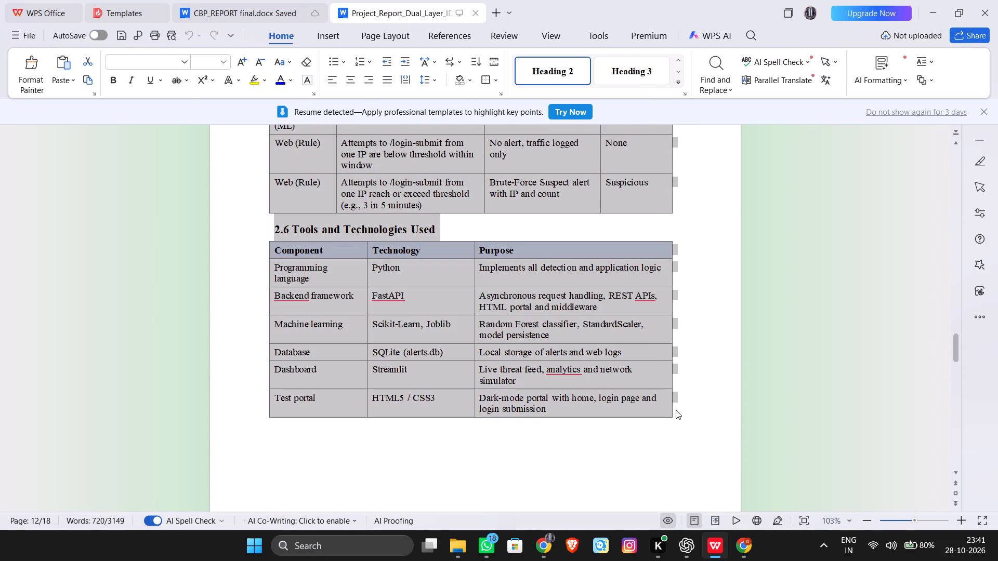
left_click_drag(676, 410, 677, 411)
key("ctrl+c")
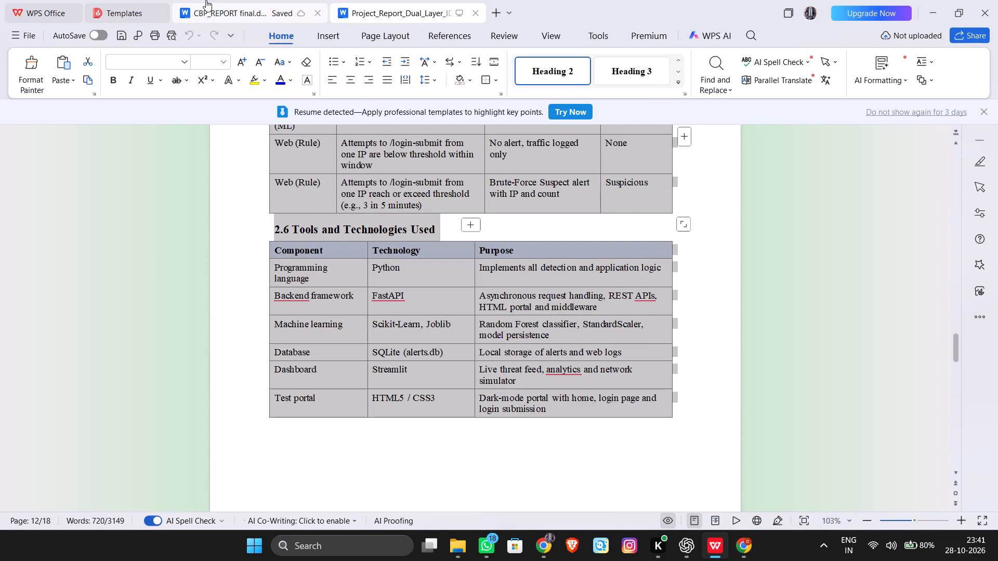
In CBP_REPORT final, replace the old text under CHAPTER-2 METHOD, from "3.1 System Architecture" through "database updates instantly.", with the copied content.
left_click(221, 0)
left_click_drag(289, 217, 438, 560)
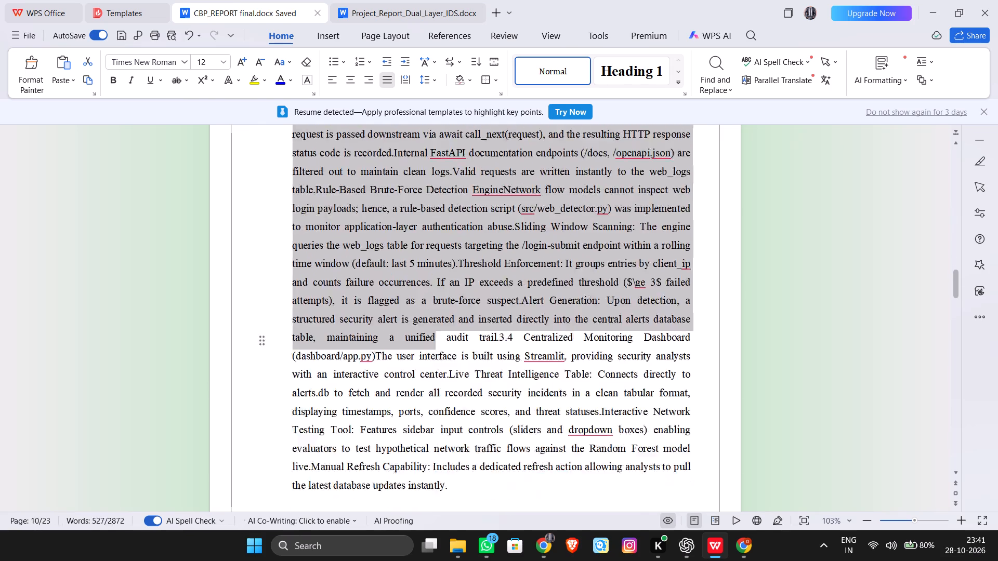
left_click_drag(438, 560, 625, 116)
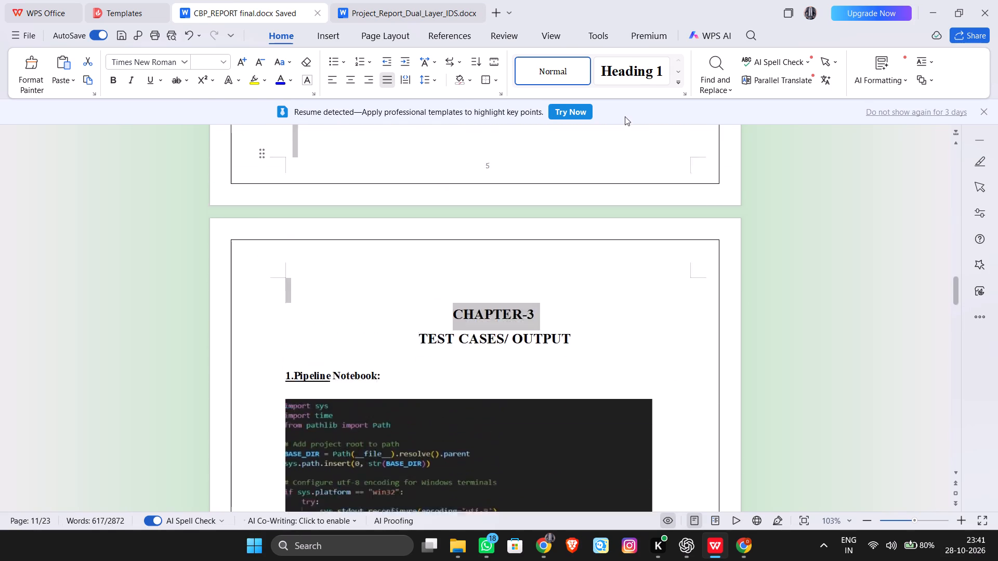
left_click_drag(625, 116, 456, 310)
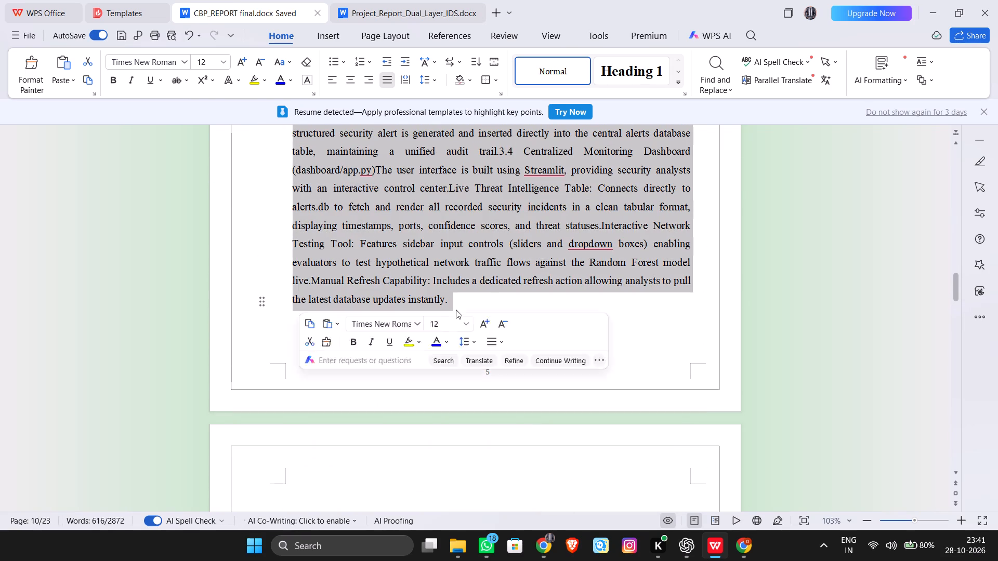
key("ctrl+v")
Remove the indent from the headings 2.1 Overview of the Proposed System and 2.2 System Flow and Architecture.
scroll(477, 306, "up", 9)
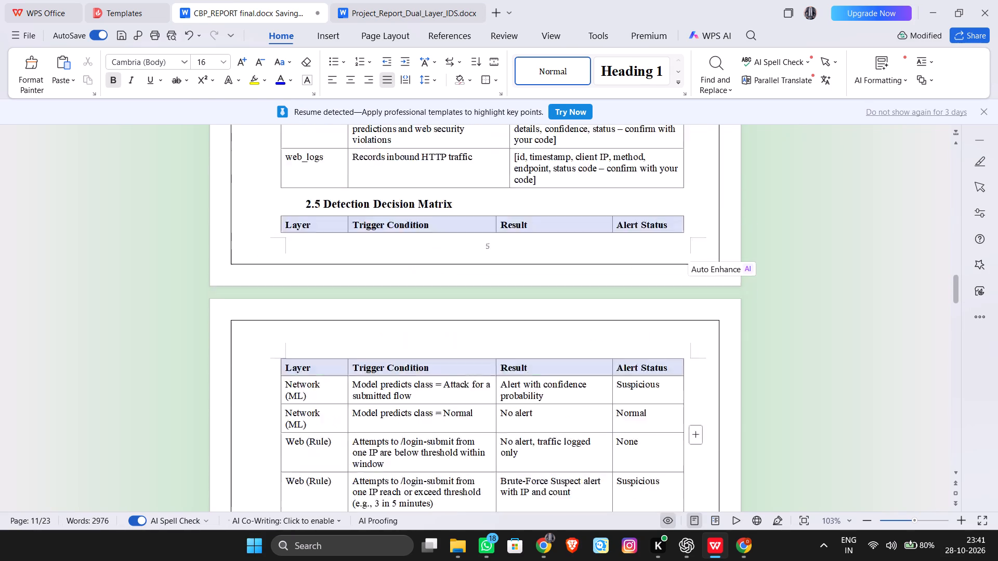
scroll(478, 306, "up", 12)
scroll(423, 299, "up", 4)
scroll(367, 286, "up", 2)
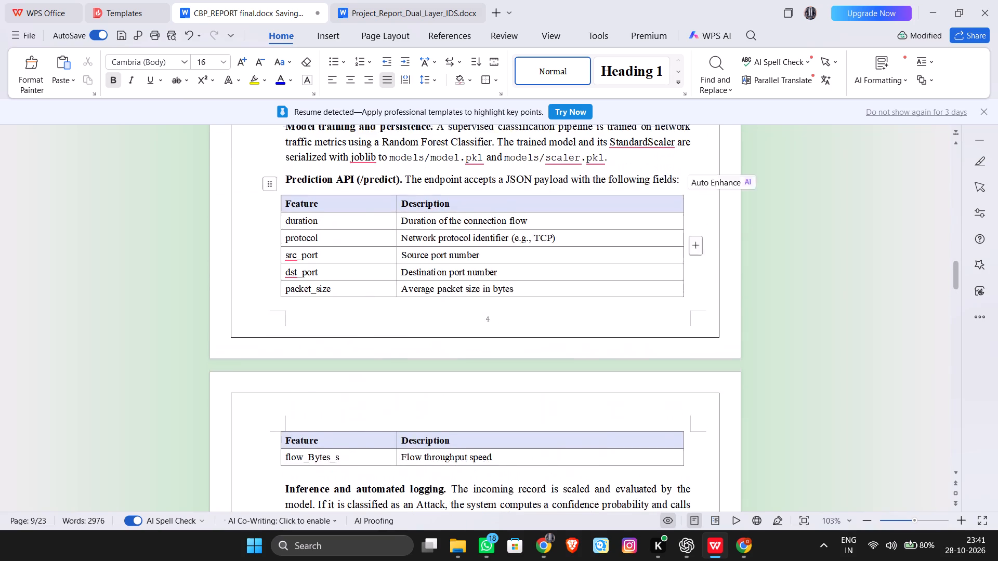
scroll(367, 286, "up", 2)
scroll(367, 285, "down", 5)
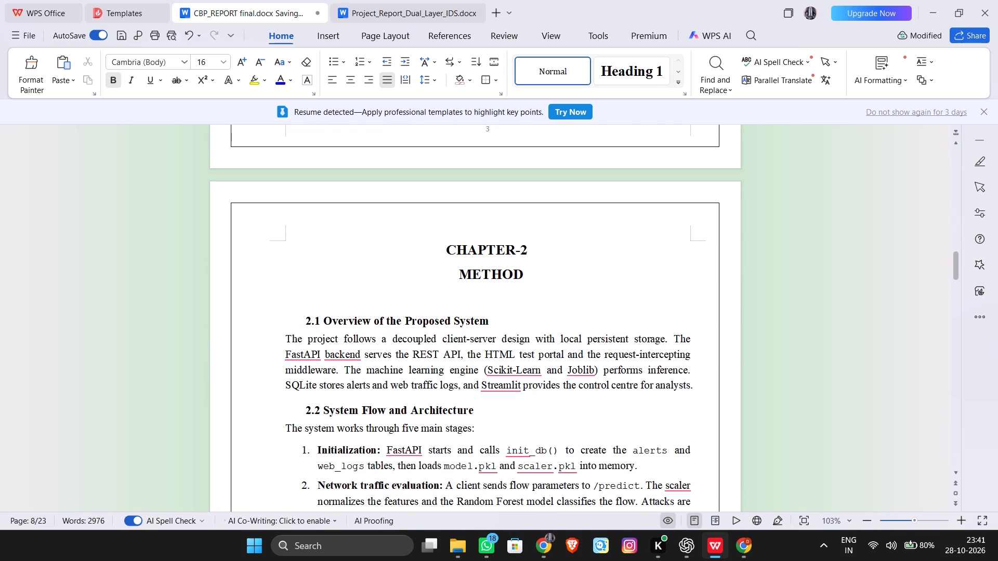
left_click(304, 321)
key("BackSpace")
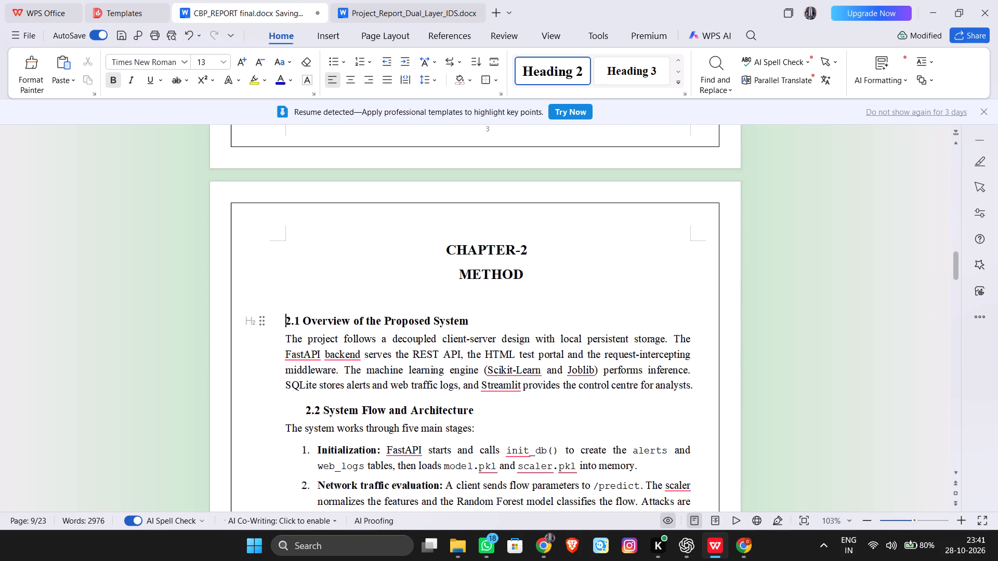
left_click(305, 410)
key("BackSpace")
Remove the centring from the Module 1 heading and the indent from heading 2.3 Detailed Description of Modules.
scroll(350, 396, "down", 3)
scroll(326, 359, "down", 7)
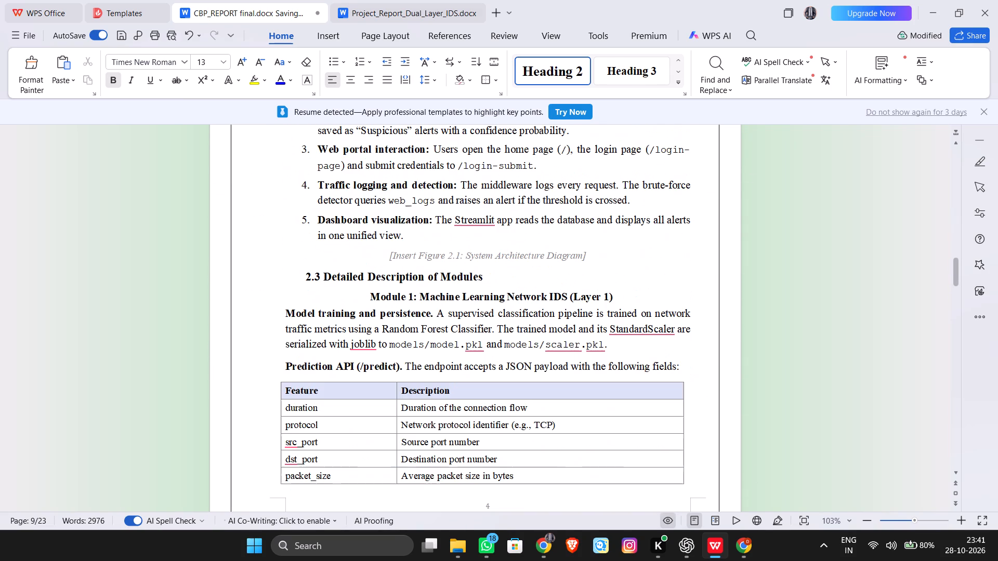
left_click(371, 299)
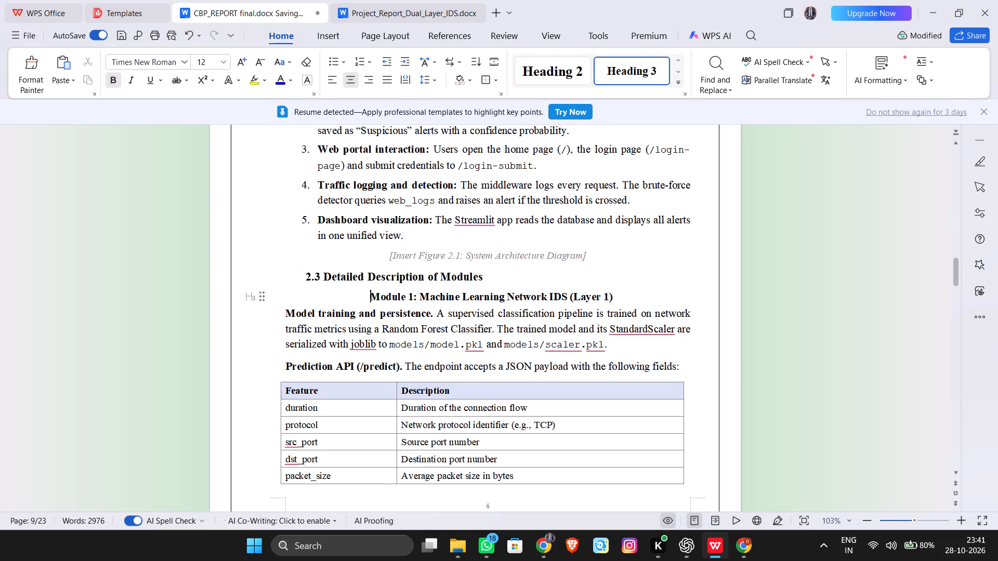
key("BackSpace")
left_click(307, 278)
key("BackSpace")
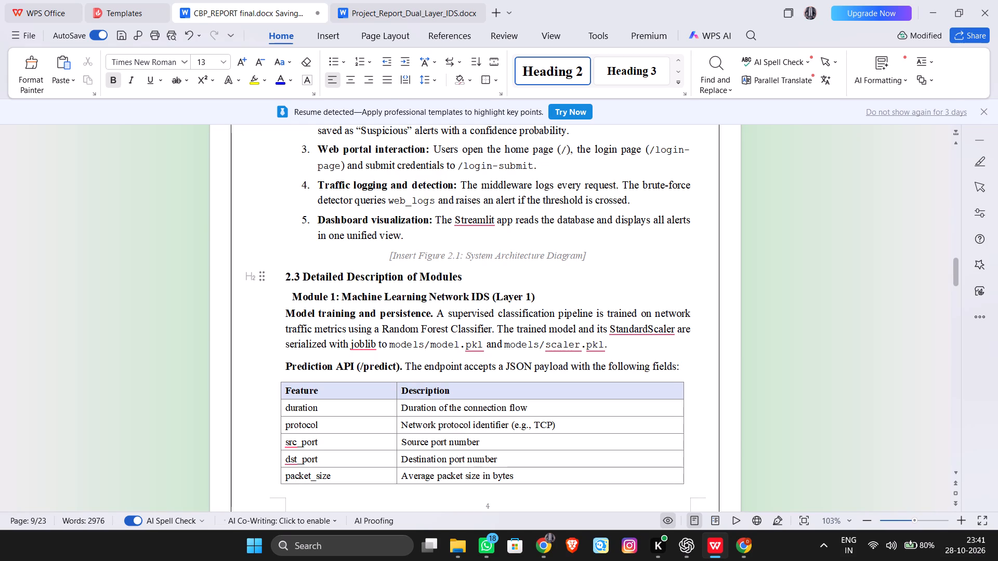
Insert two empty lines before heading 2.5 Detection Decision Matrix so the heading and its table start together on the next page.
scroll(588, 257, "up", 5)
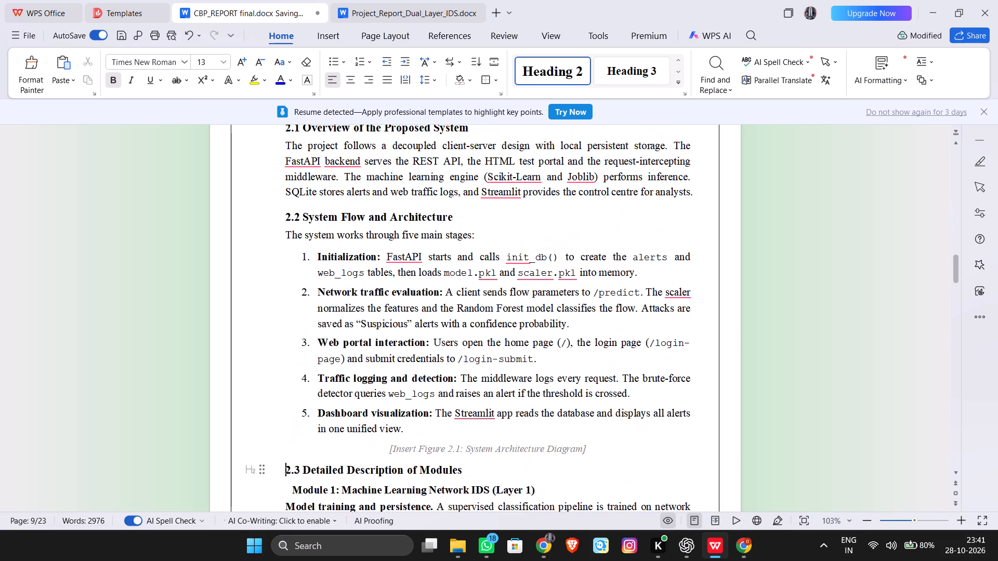
scroll(588, 257, "up", 1)
scroll(588, 257, "down", 16)
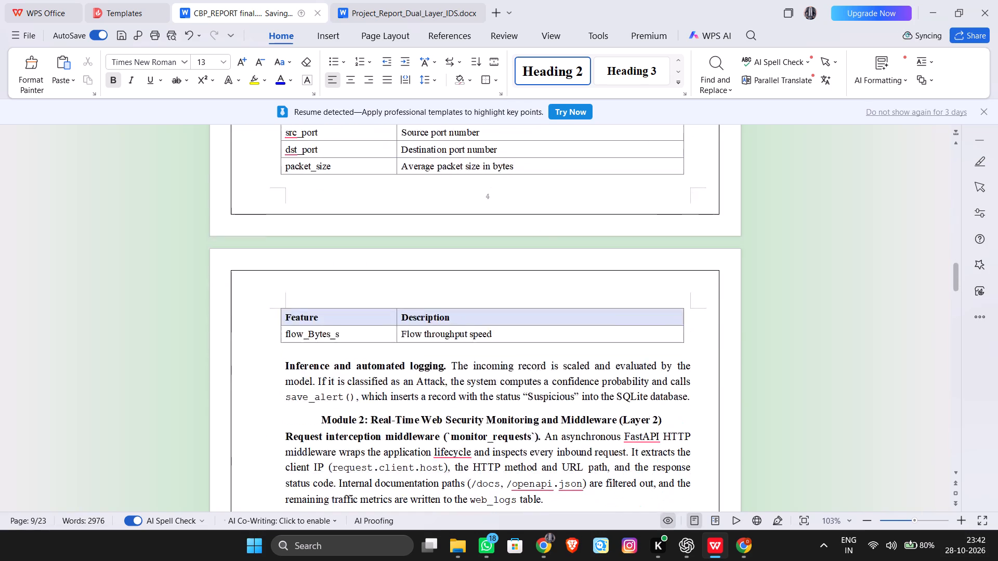
scroll(588, 257, "down", 2)
scroll(588, 257, "up", 6)
scroll(588, 257, "down", 7)
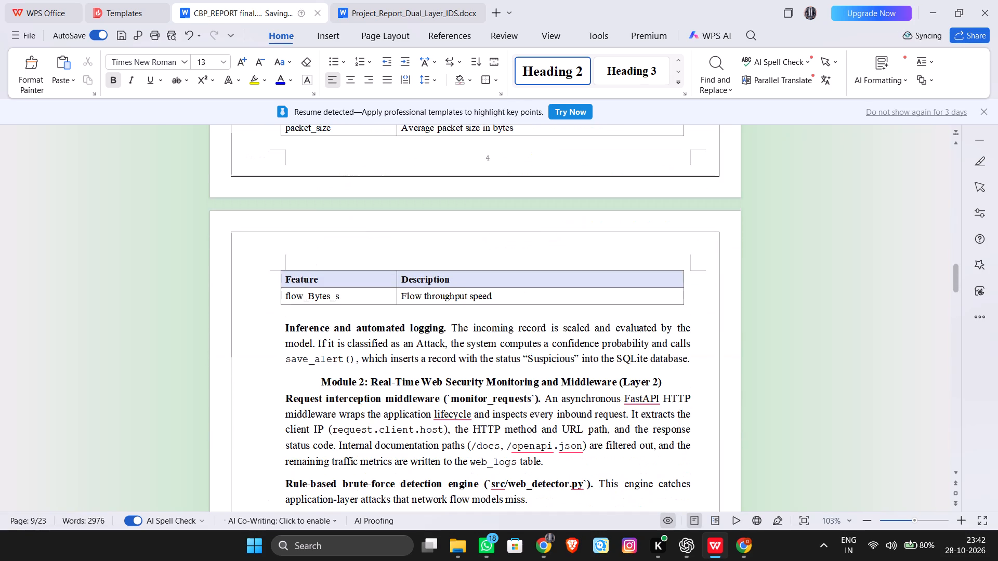
scroll(588, 257, "down", 10)
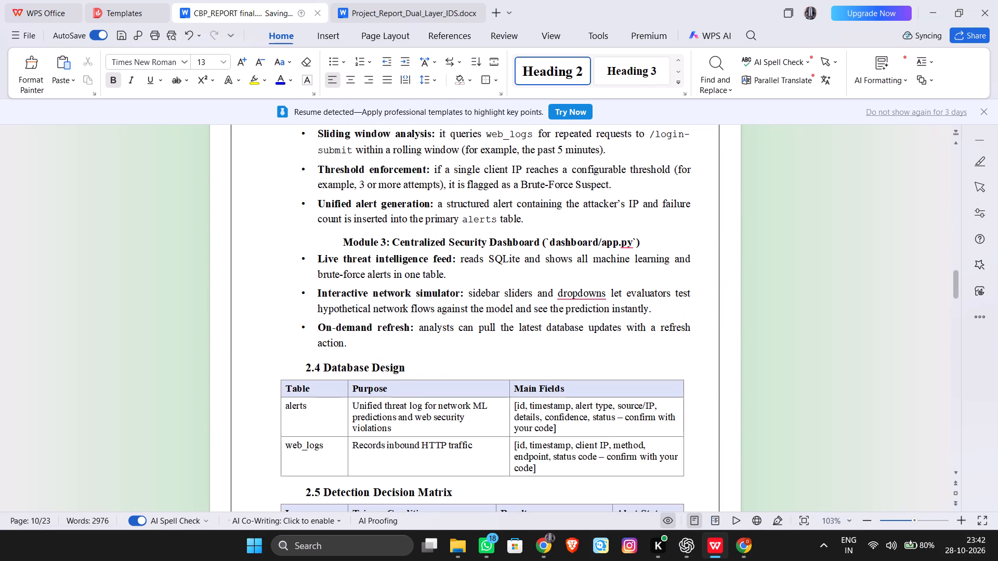
scroll(595, 262, "down", 5)
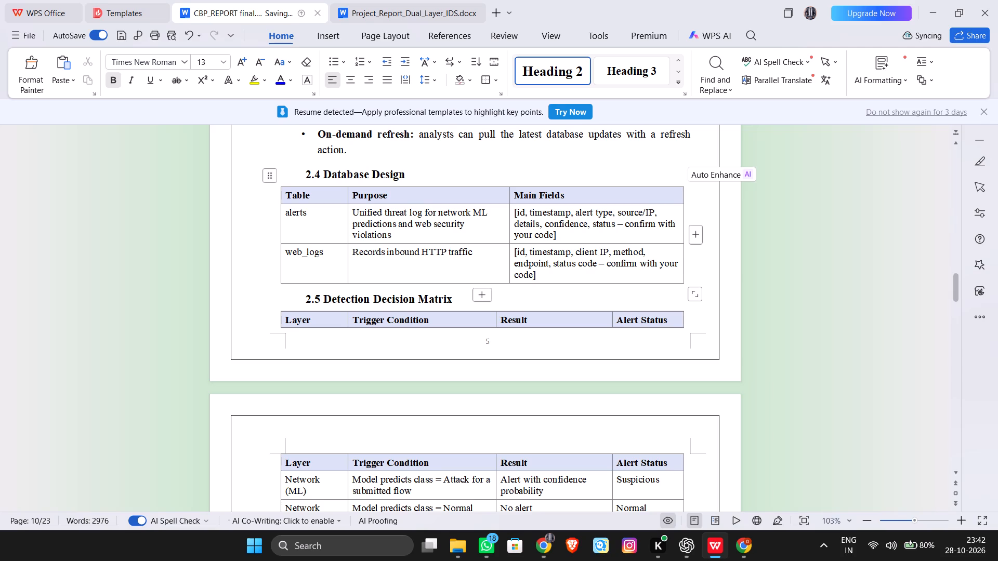
left_click(692, 277)
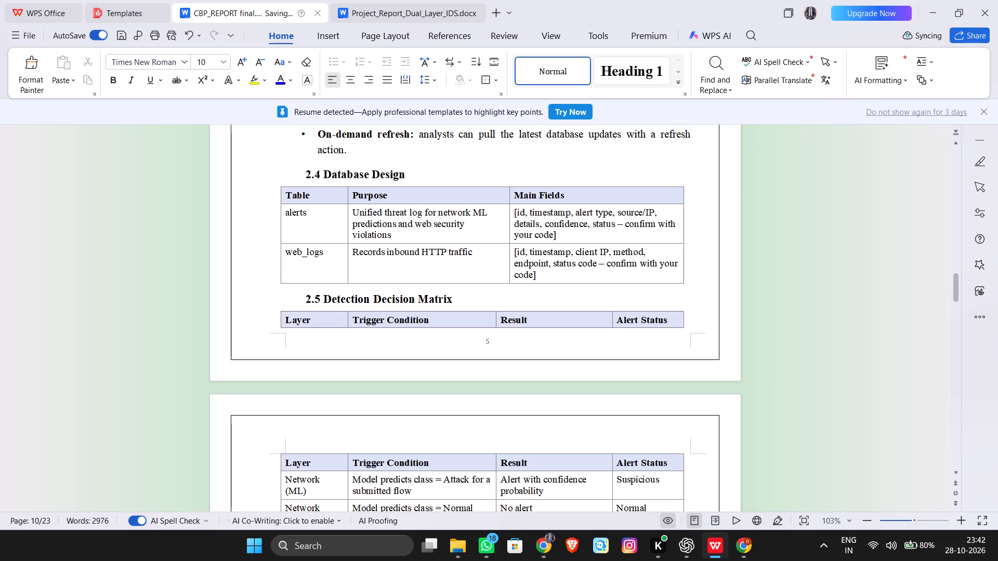
key("Down")
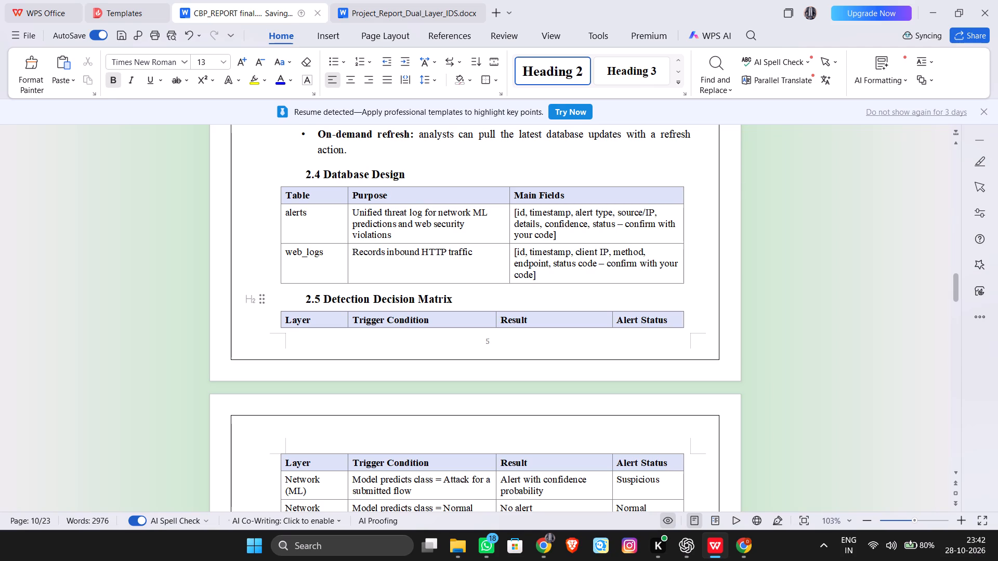
left_click(300, 296)
key("Return")
key("Return")
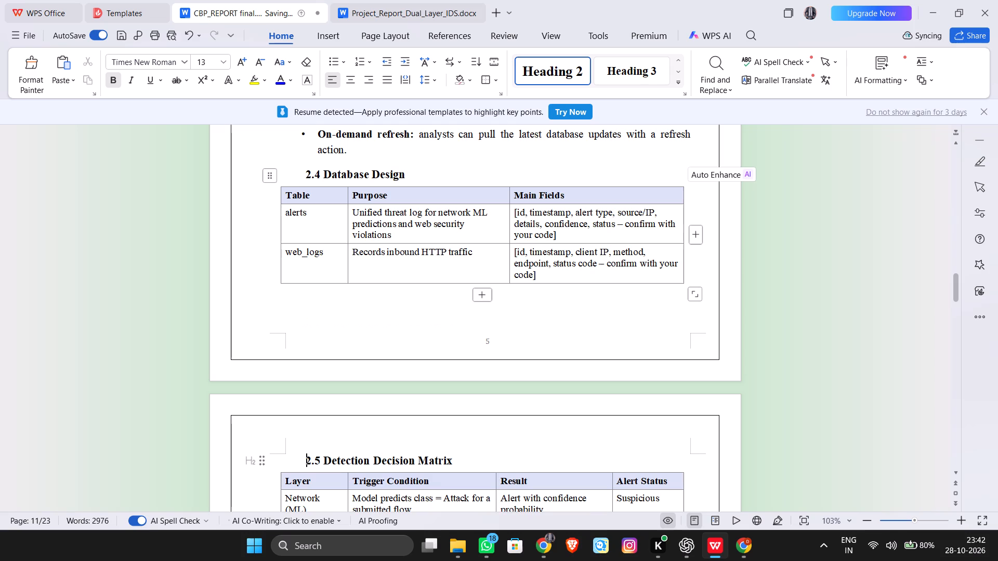
Remove the indent from the headings 2.4 Database Design and 2.5 Detection Decision Matrix.
left_click(303, 178)
key("BackSpace")
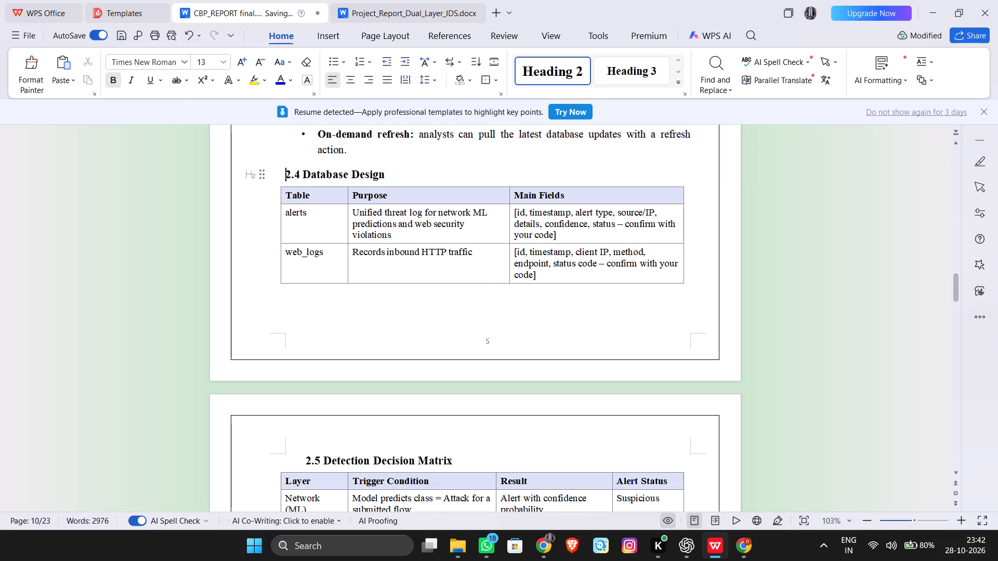
left_click(308, 461)
key("BackSpace")
Remove the centring from the heading Module 2: Real-Time Web Security Monitoring and Middleware (Layer 2).
scroll(362, 328, "up", 12)
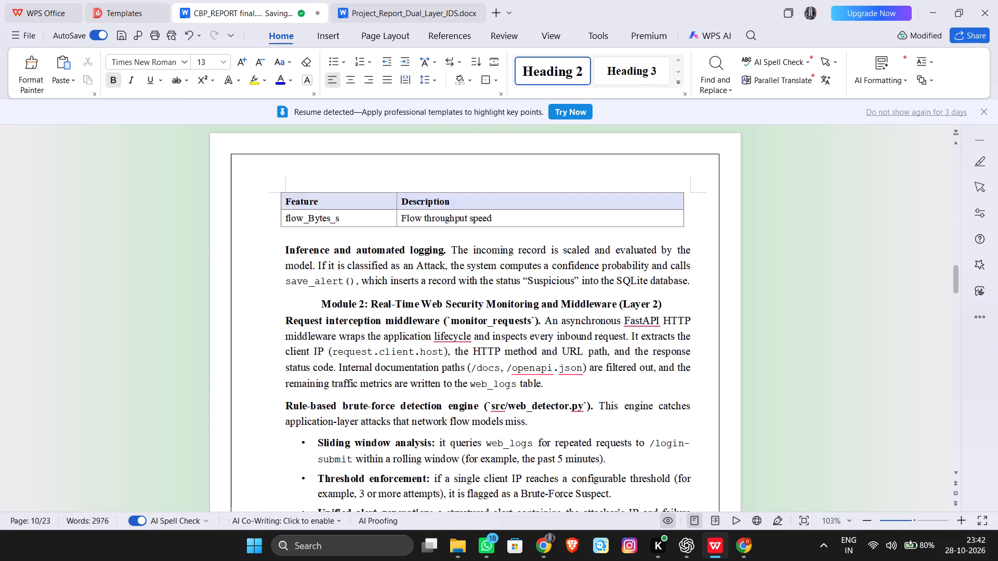
scroll(364, 330, "up", 4)
left_click(322, 420)
key("BackSpace")
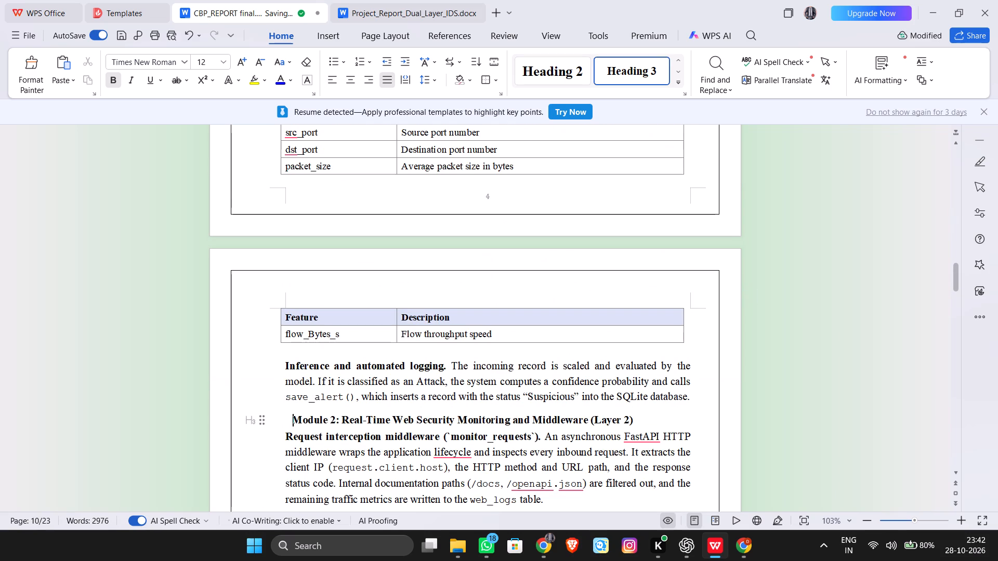
Remove the indent from heading 2.6 Tools and Technologies Used.
scroll(381, 392, "up", 8)
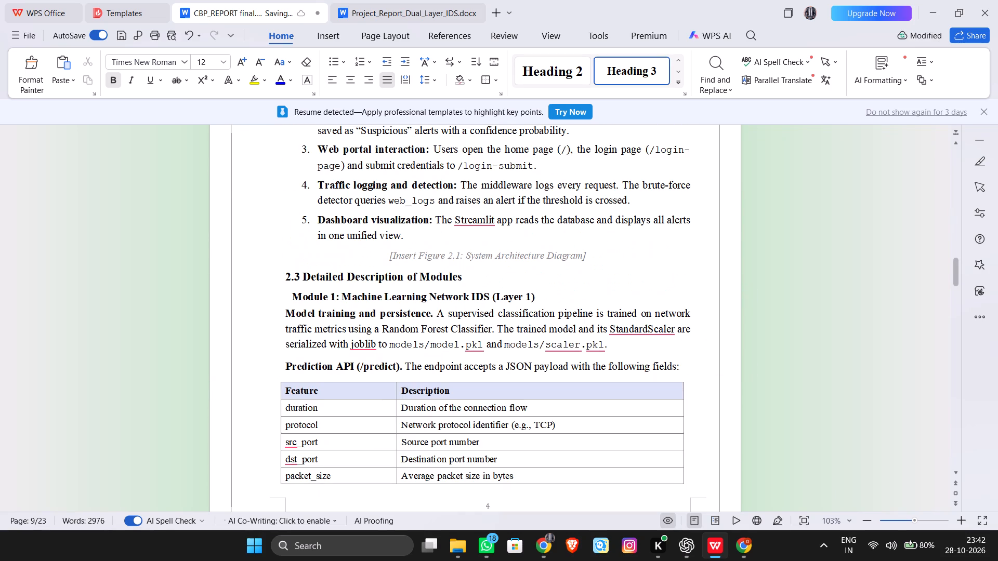
scroll(298, 295, "up", 12)
scroll(298, 295, "down", 6)
scroll(298, 295, "down", 20)
scroll(298, 295, "down", 15)
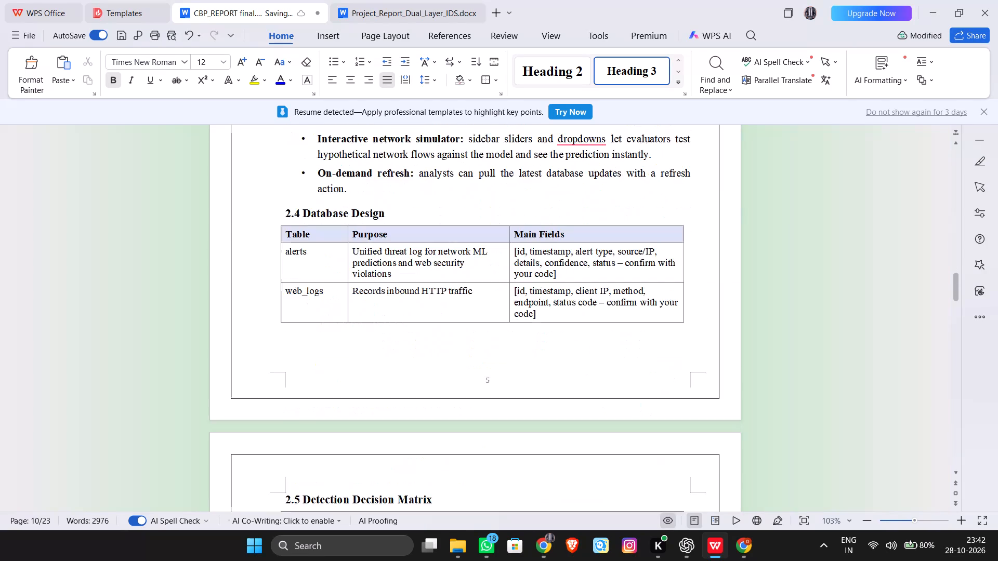
scroll(303, 296, "down", 13)
scroll(304, 297, "up", 4)
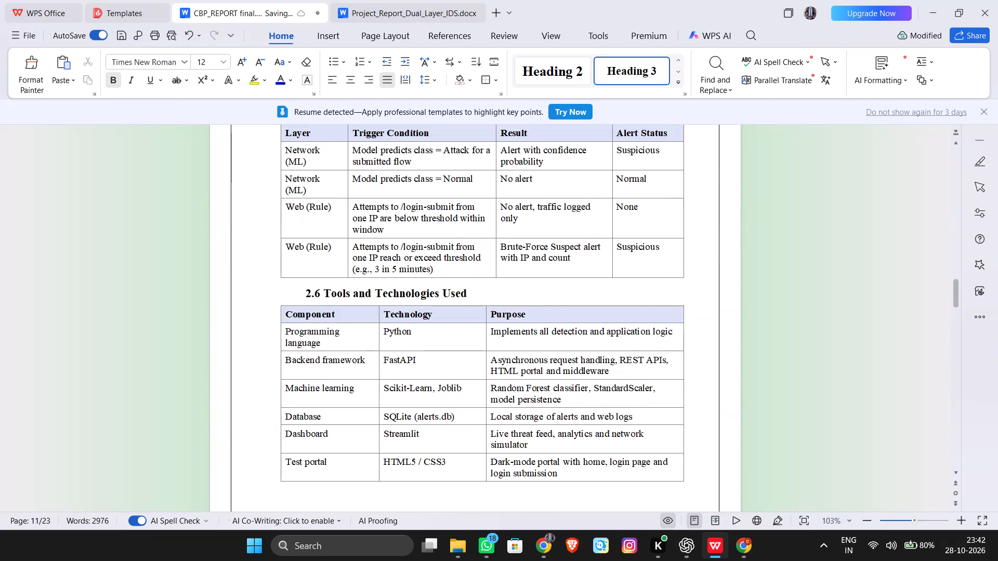
left_click(305, 296)
key("BackSpace")
Add six empty lines below the 2.6 table so the CHAPTER-3 TEST CASES/ OUTPUT title starts at the top of a new page.
scroll(321, 328, "down", 5)
left_click(488, 362)
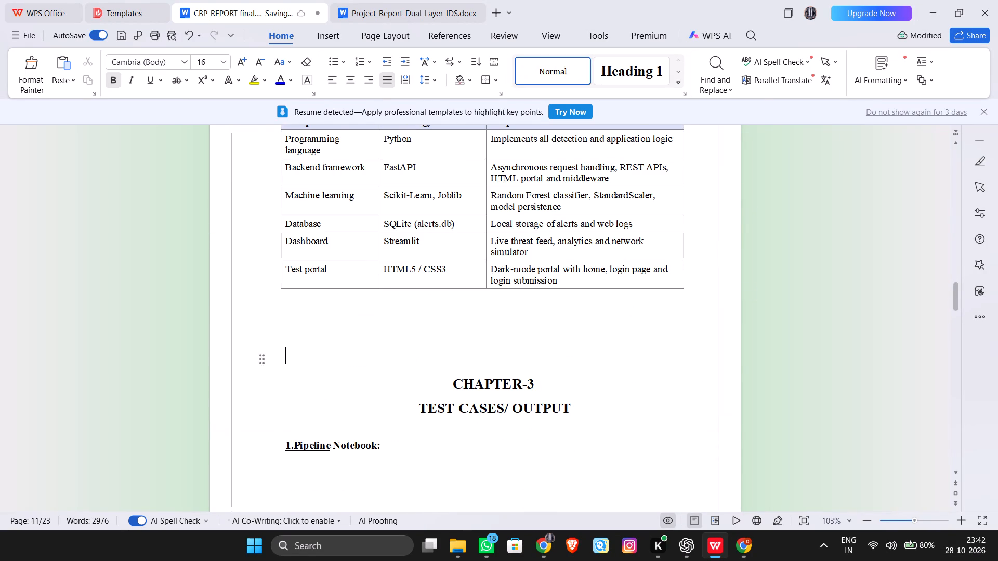
scroll(489, 362, "down", 8)
key("Return")
key("Return")
key("Return")
key("Return")
key("Return")
key("Return")
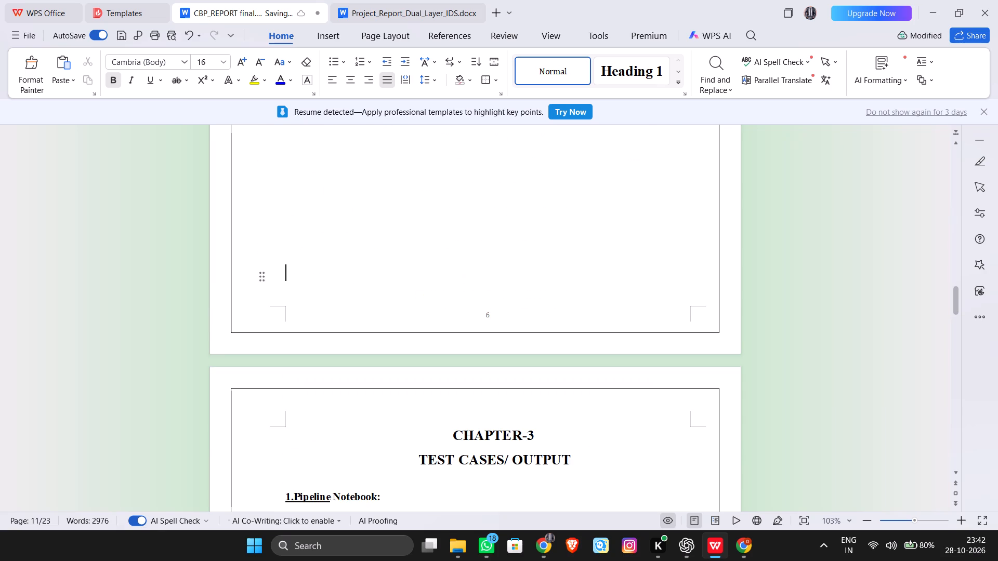
Compare the report's CHAPTER-3 section with Project_Report_Dual_Layer_IDS.docx and read through that document's test cases, results and Chapter 5.
scroll(490, 355, "down", 6)
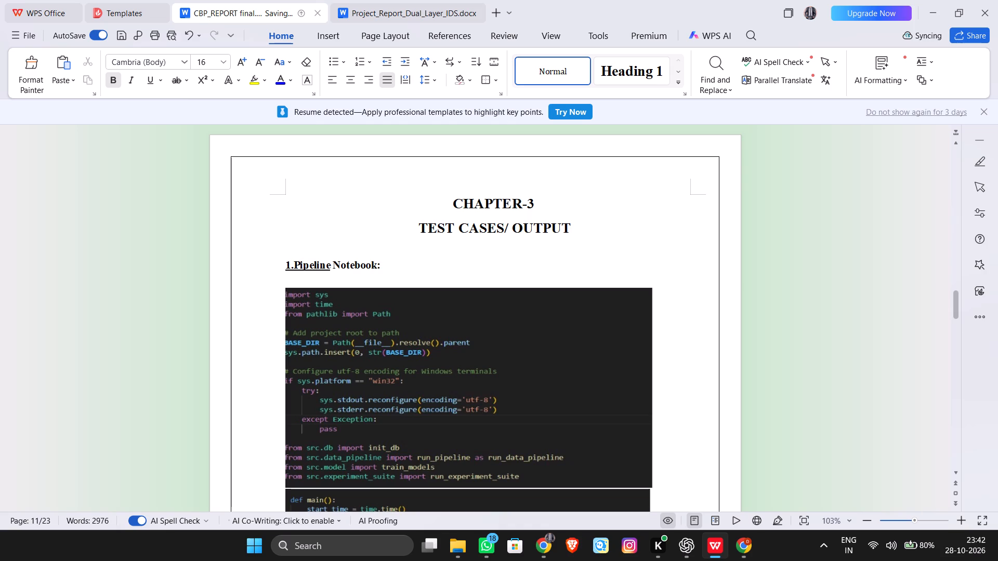
scroll(319, 274, "down", 4)
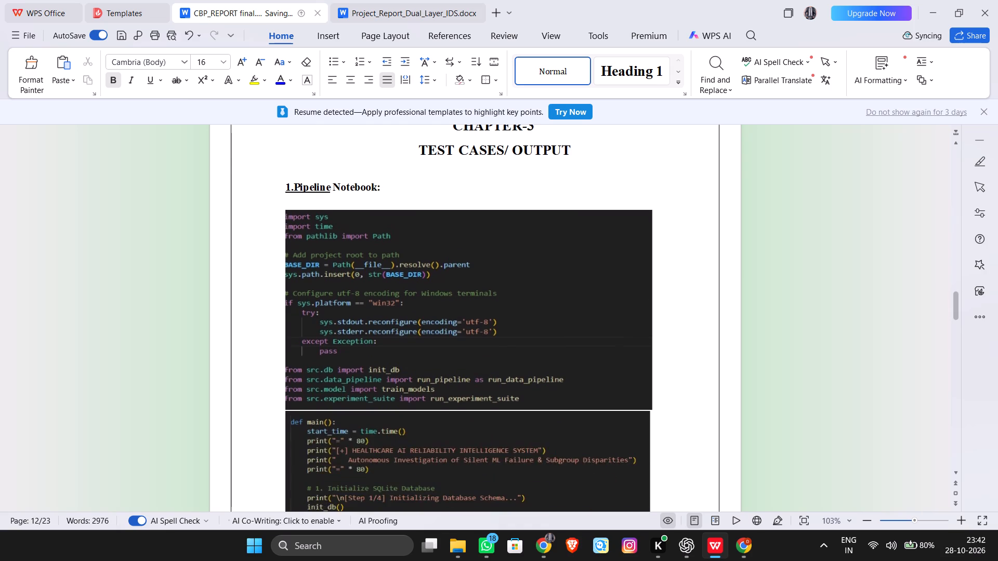
scroll(319, 276, "down", 4)
scroll(319, 276, "up", 6)
left_click(411, 14)
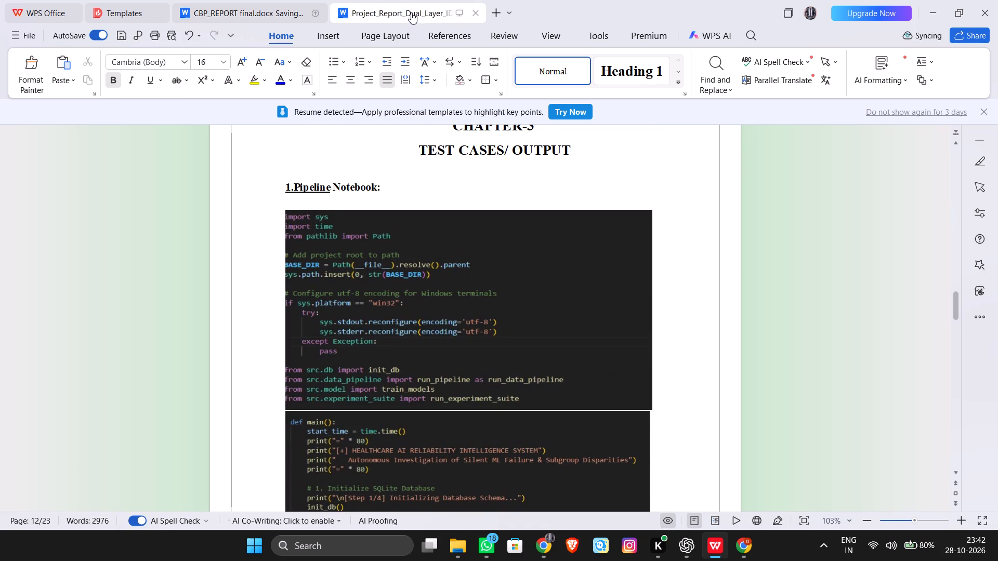
scroll(436, 389, "down", 19)
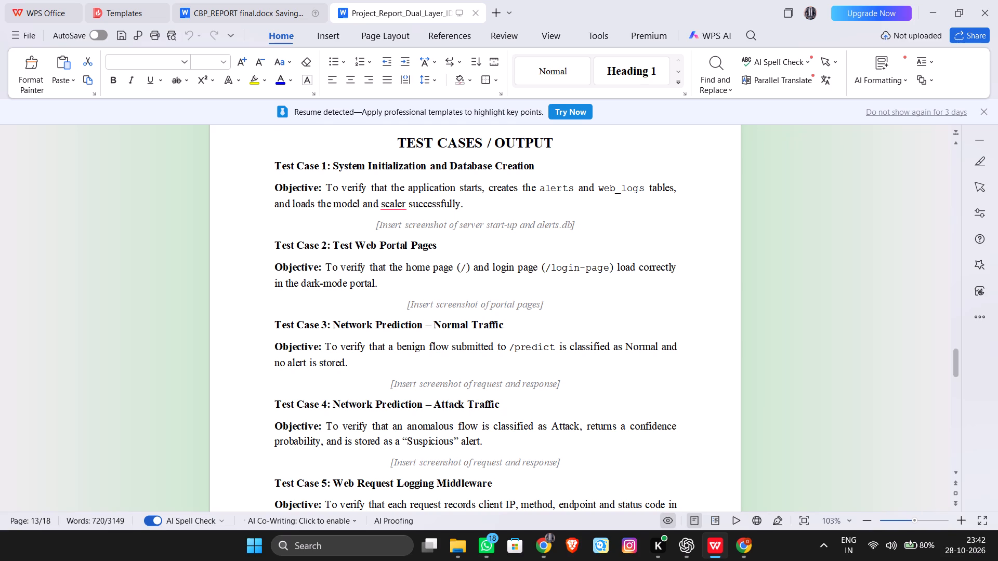
scroll(438, 382, "up", 2)
scroll(438, 382, "down", 5)
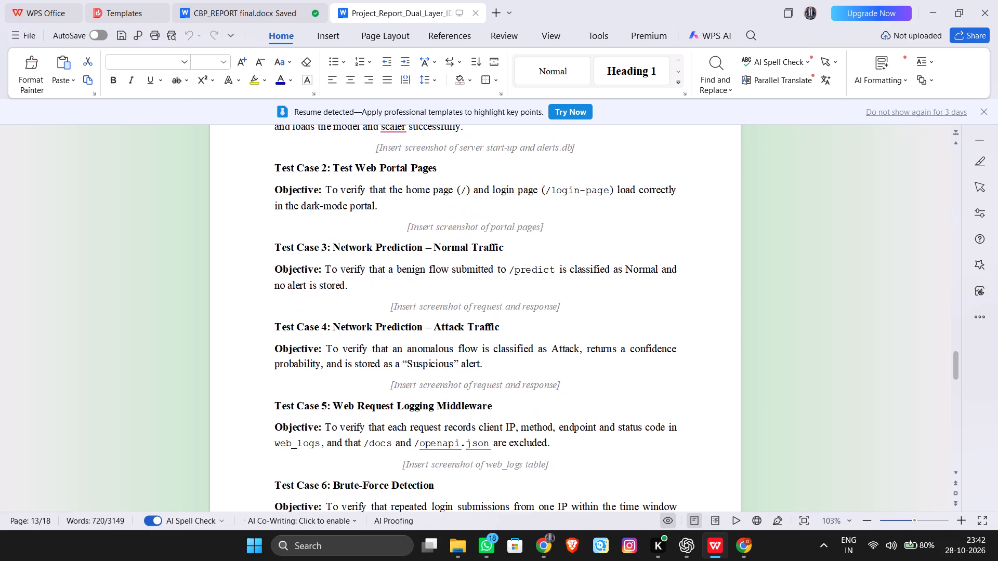
scroll(438, 382, "up", 2)
scroll(438, 382, "down", 7)
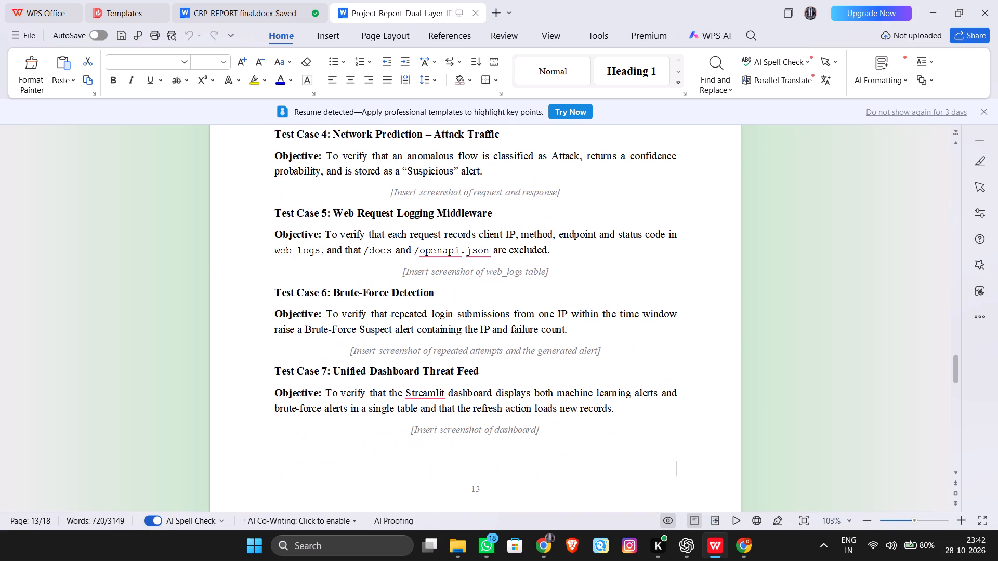
scroll(438, 382, "down", 15)
scroll(438, 382, "down", 14)
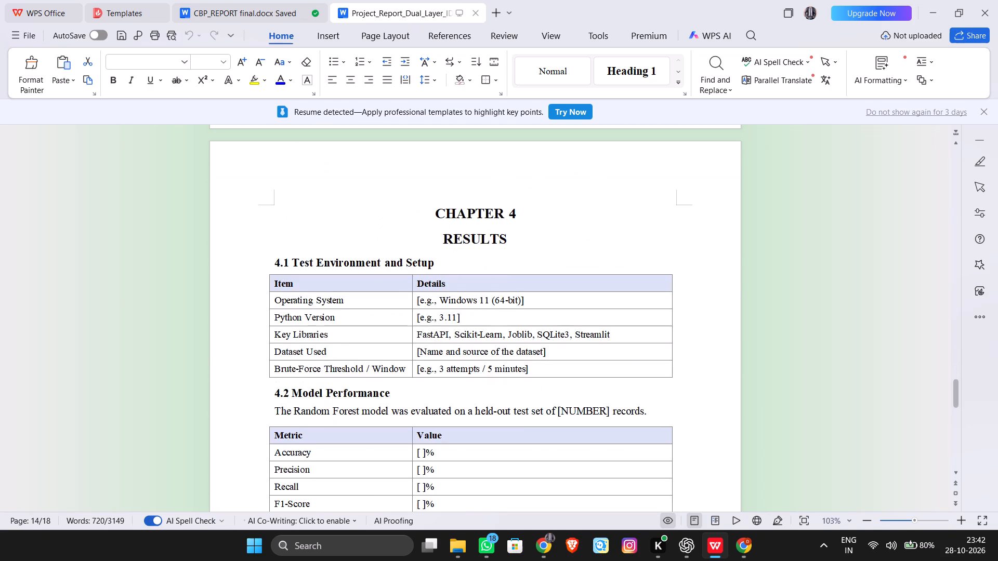
scroll(438, 382, "down", 1)
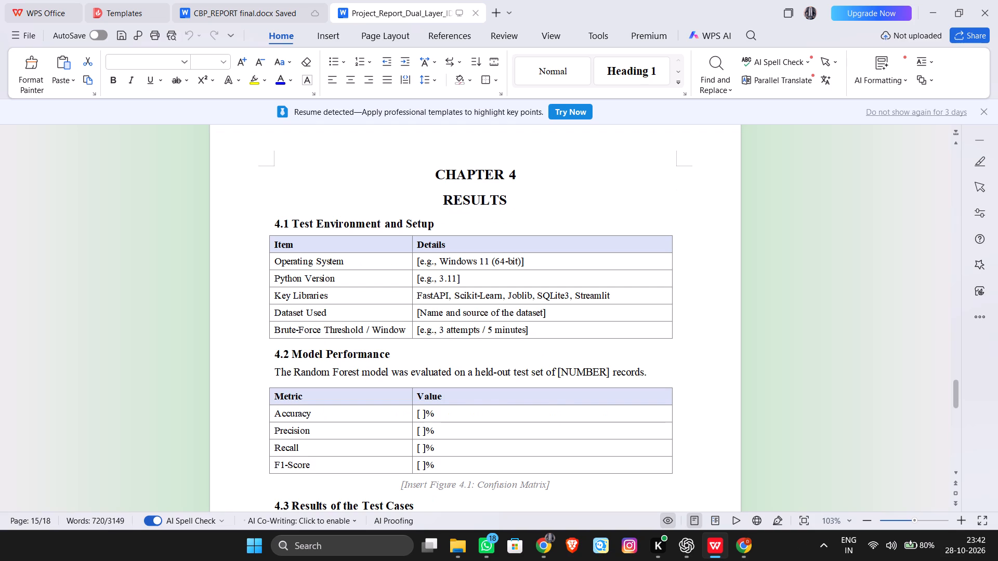
scroll(287, 295, "down", 6)
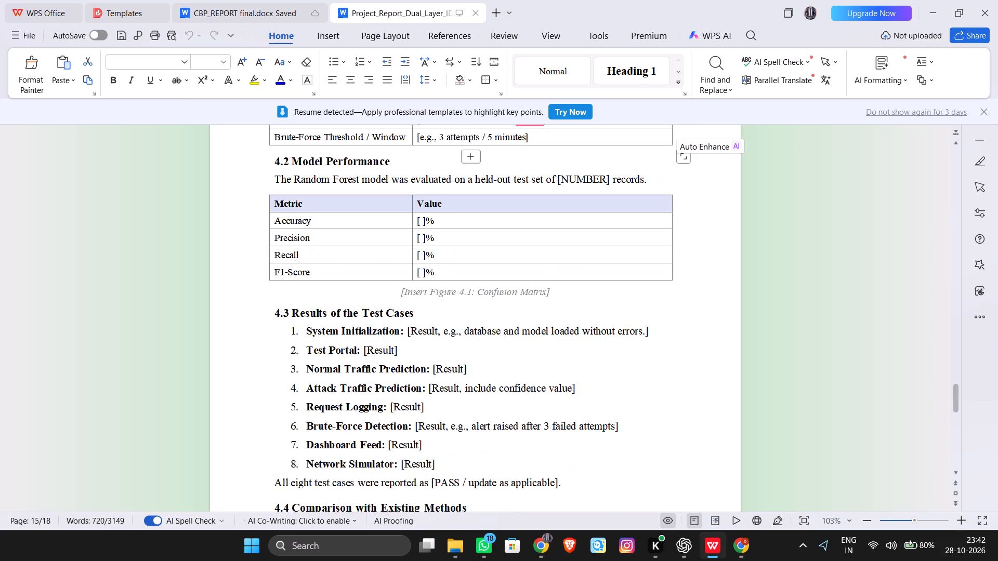
scroll(287, 295, "down", 8)
scroll(287, 295, "down", 13)
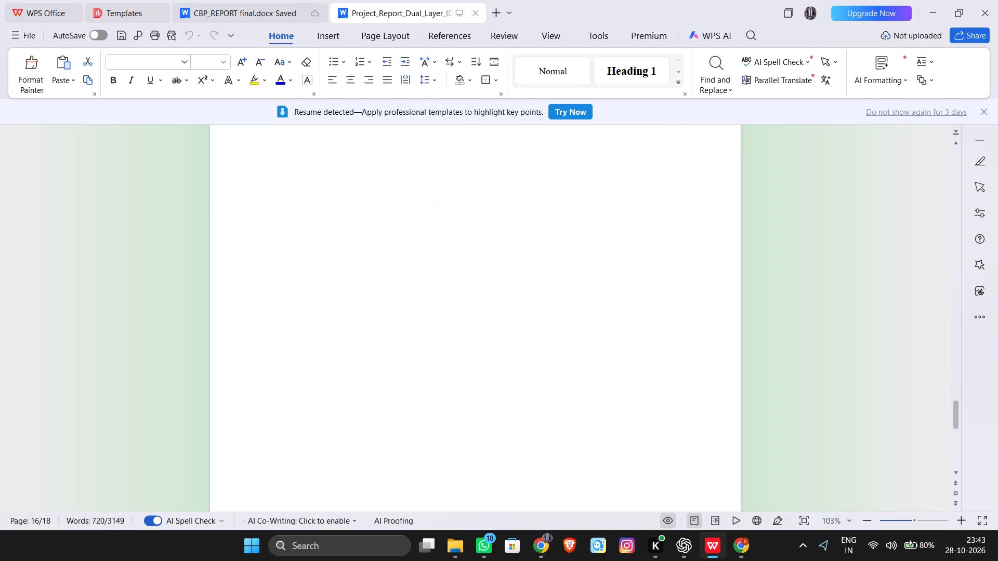
scroll(287, 295, "down", 13)
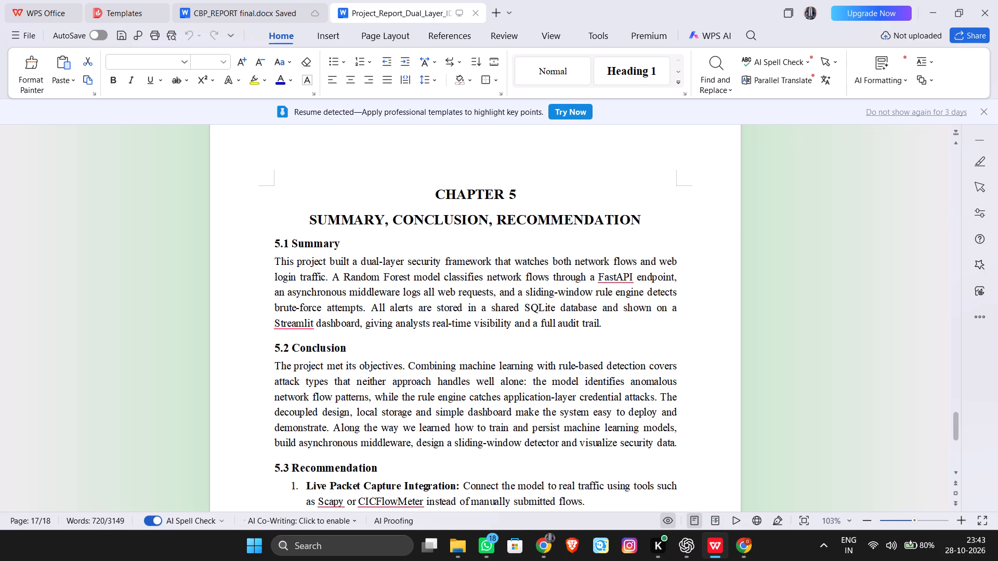
Select the new report's Chapter 5 text from the 5.1 Summary heading through the 5.3 Recommendation list.
left_click_drag(274, 243, 490, 147)
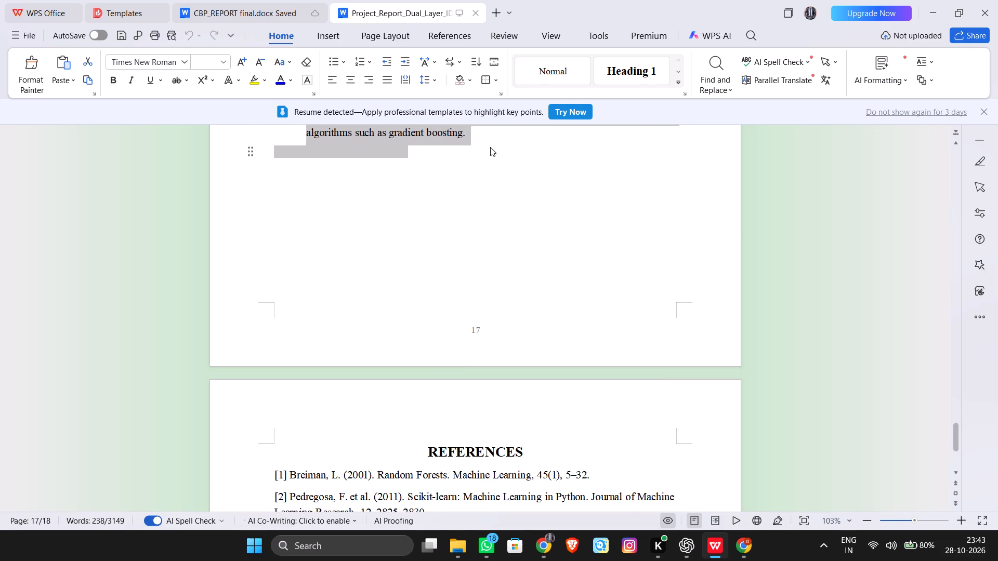
Trim the selection to end at "algorithms such as gradient boosting." and copy the new Chapter 5 text.
left_click_drag(490, 147, 472, 135)
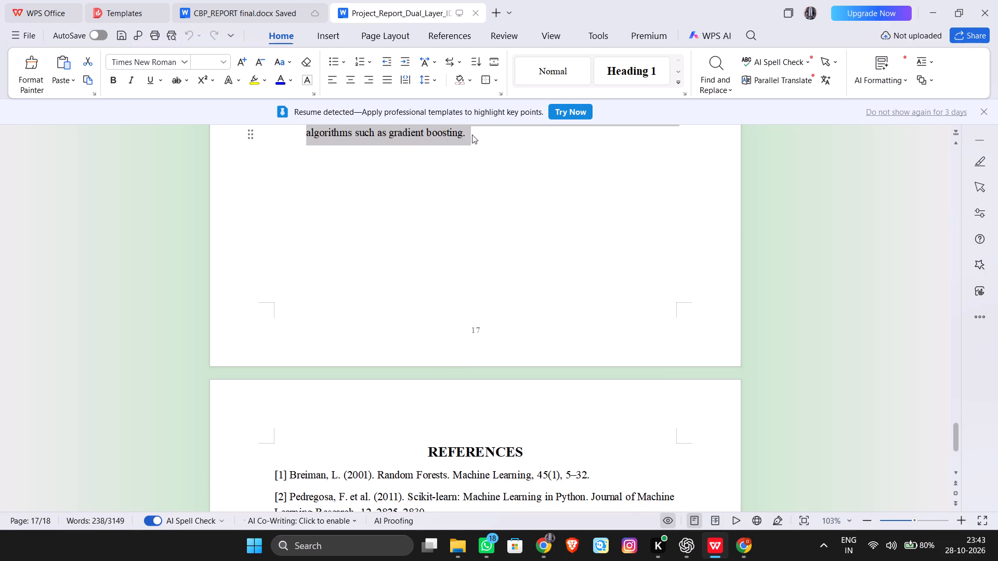
key("ctrl+c")
key("ctrl+c")
In CBP_REPORT final.docx, replace the Chapter 5 text from Summary through the User Dashboard & Analytics item with the copied Chapter 5 text.
left_click(238, 1)
scroll(337, 150, "down", 7)
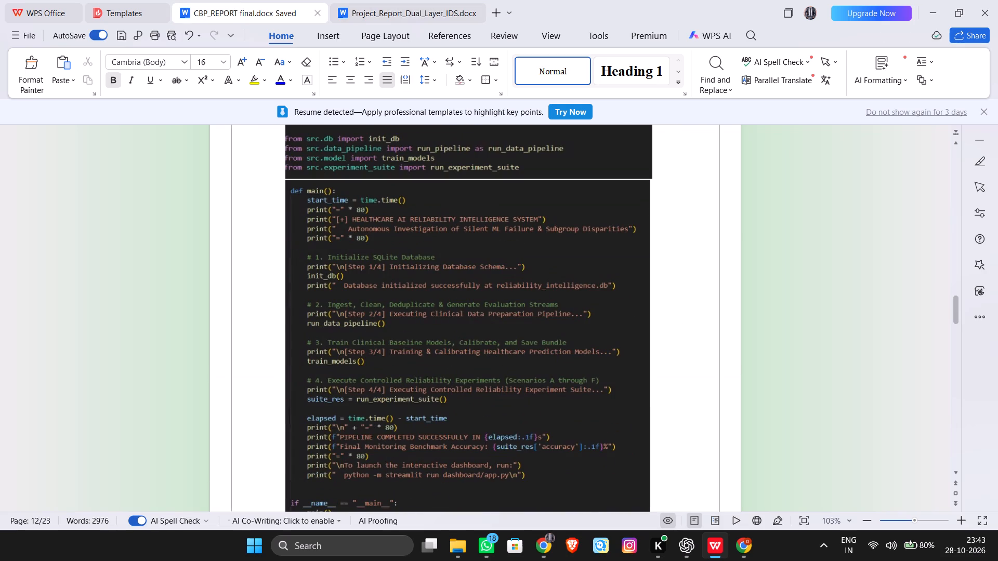
left_click_drag(955, 304, 962, 373)
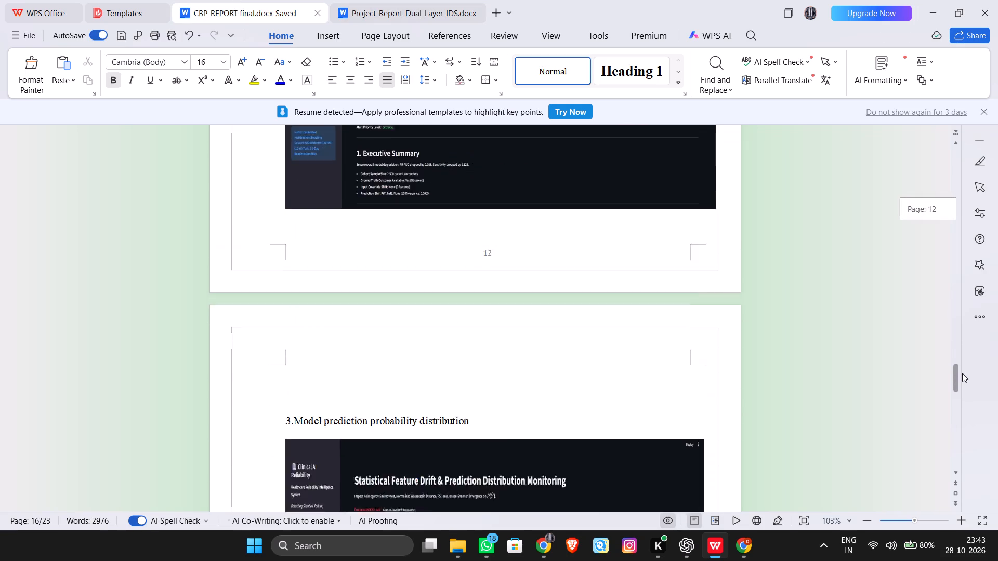
left_click_drag(962, 373, 958, 397)
scroll(293, 331, "down", 5)
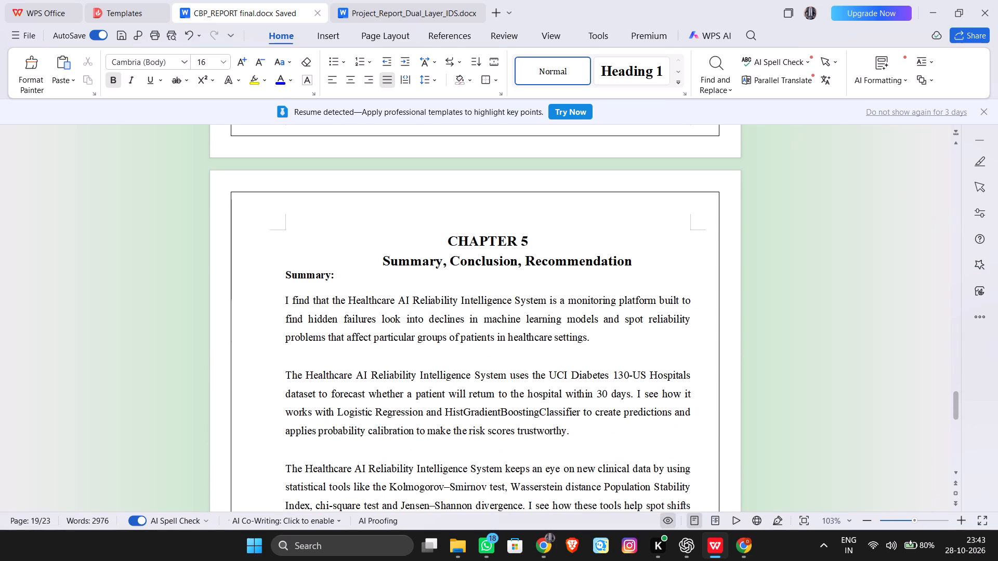
left_click_drag(285, 275, 397, 470)
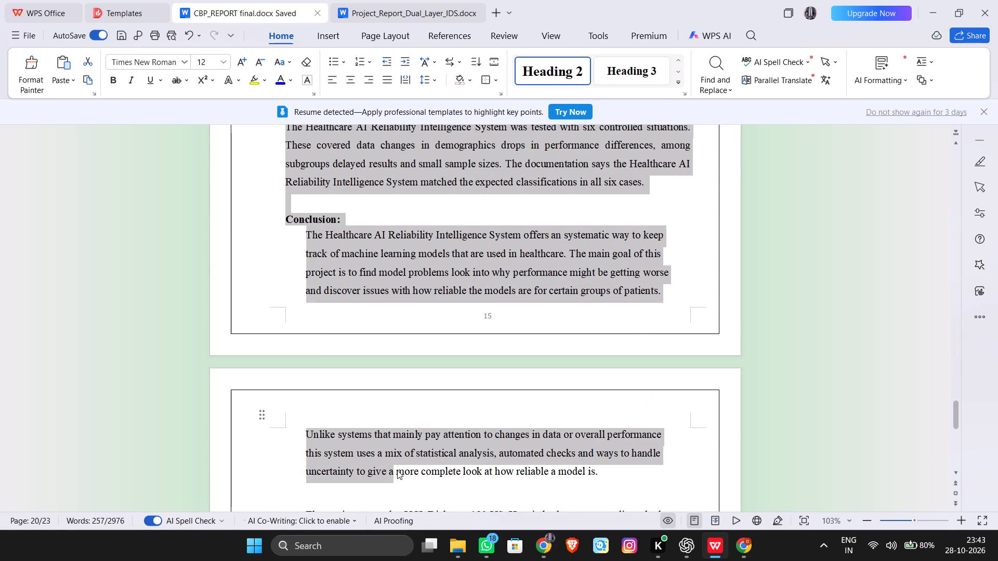
left_click_drag(397, 470, 437, 468)
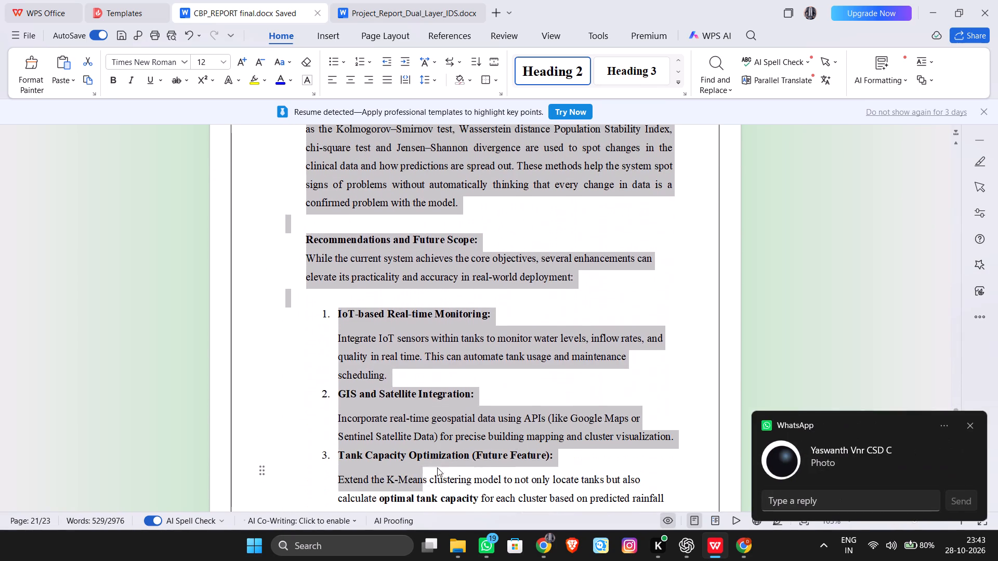
left_click_drag(437, 468, 443, 511)
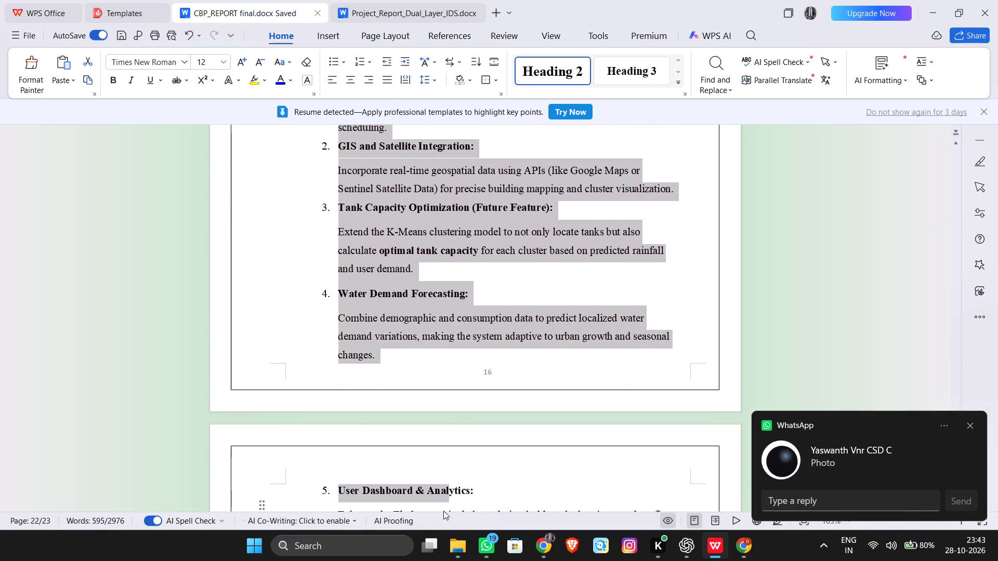
left_click_drag(443, 511, 393, 368)
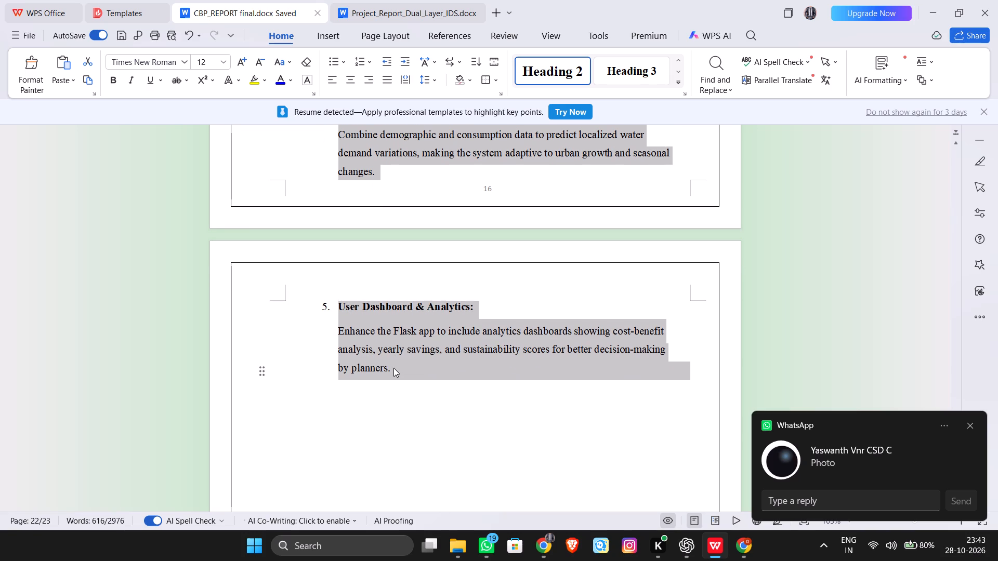
left_click_drag(393, 368, 391, 369)
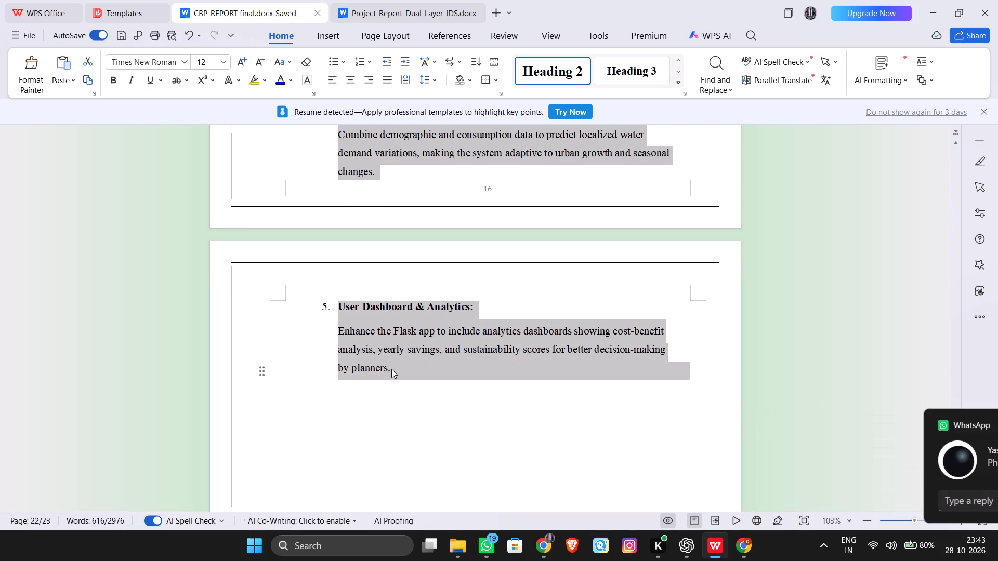
left_click_drag(391, 369, 391, 370)
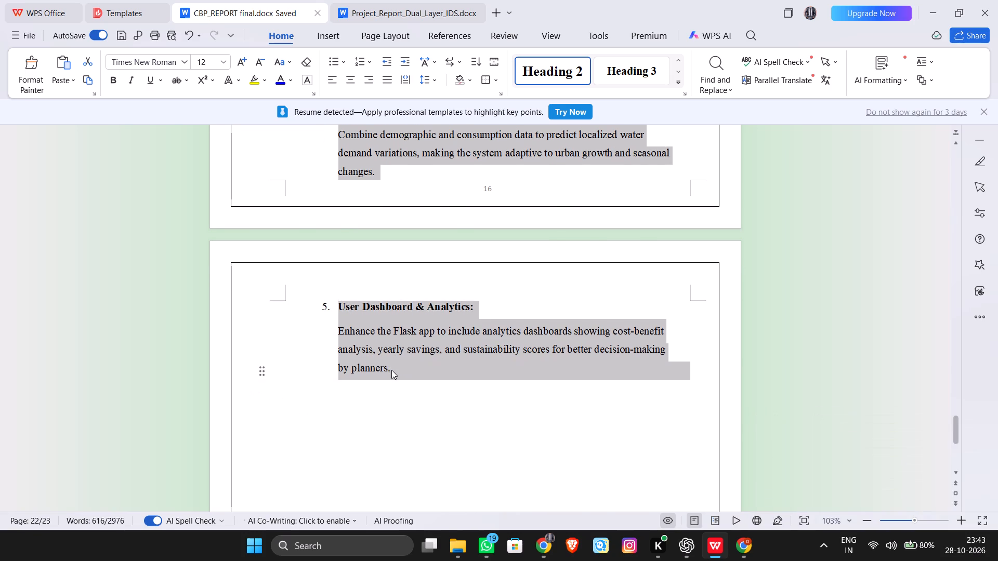
key("ctrl+v")
Add empty lines below the 5.3 Recommendation list so the REFERENCES heading starts at the top of a new page, removing its indent and surplus spacing.
scroll(391, 369, "up", 7)
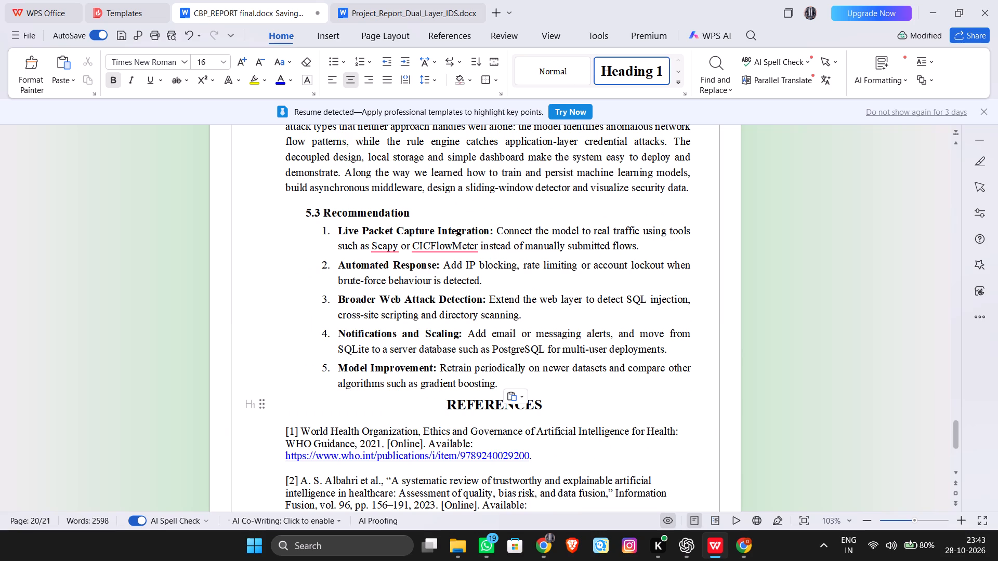
key("Return")
key("Return")
key("Return")
key("Return")
key("Return")
key("Return")
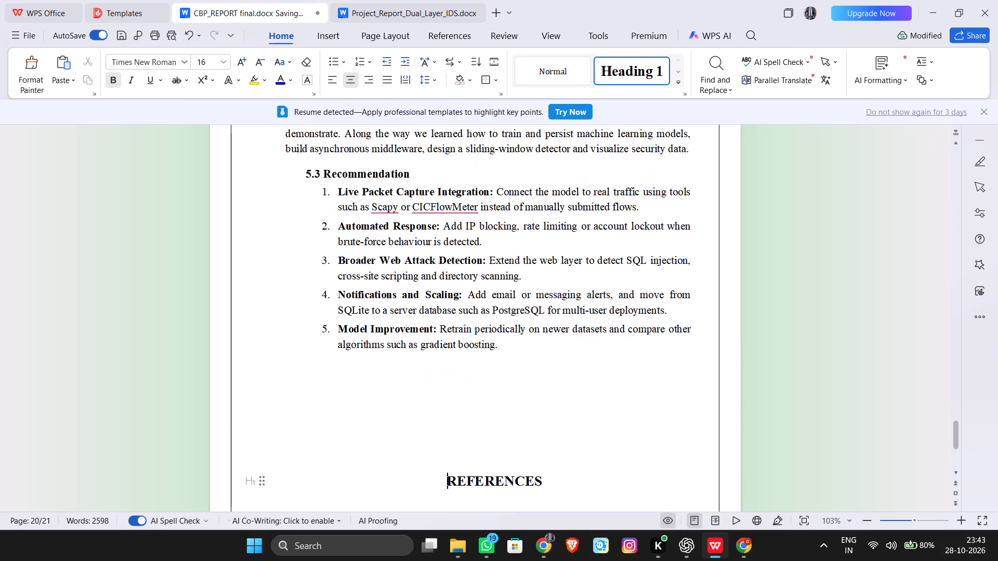
key("Return")
key("Return")
key("Return")
key("Return")
key("BackSpace")
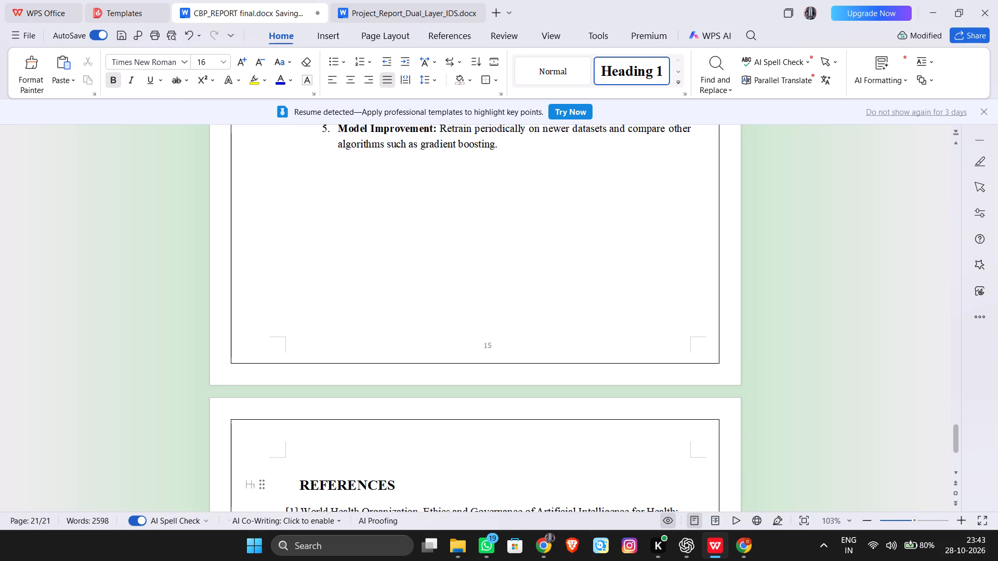
key("BackSpace")
key("BackSpace")
key("BackSpace")
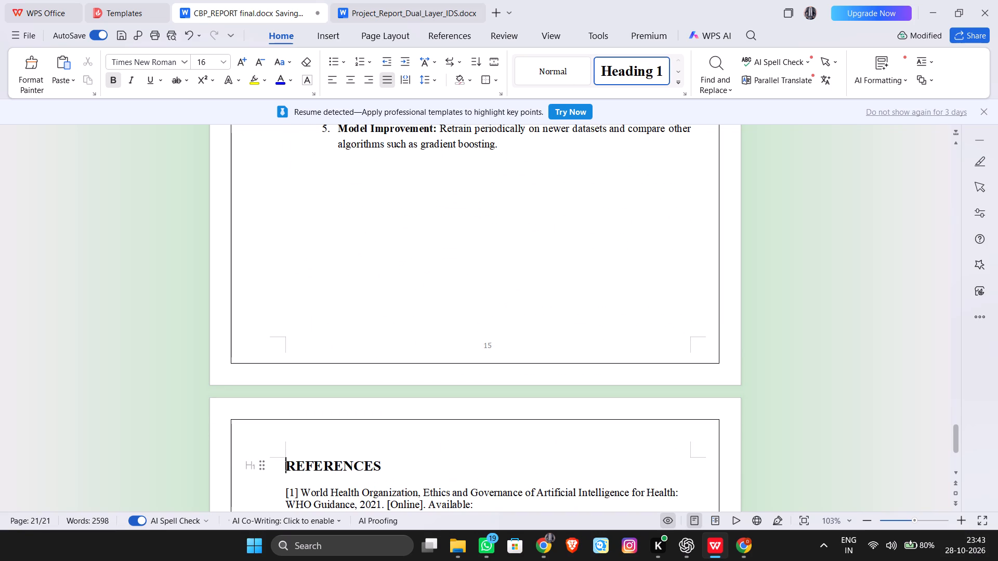
Select the REFERENCES heading on its new page.
left_click_drag(416, 458, 287, 453)
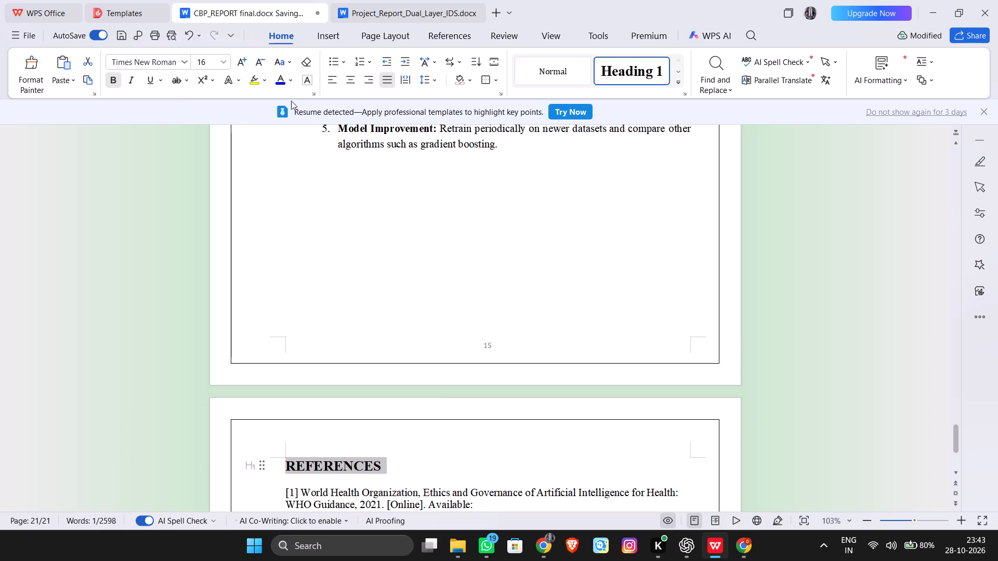
Centre the REFERENCES heading in the CBP report.
left_click(351, 80)
left_click(479, 295)
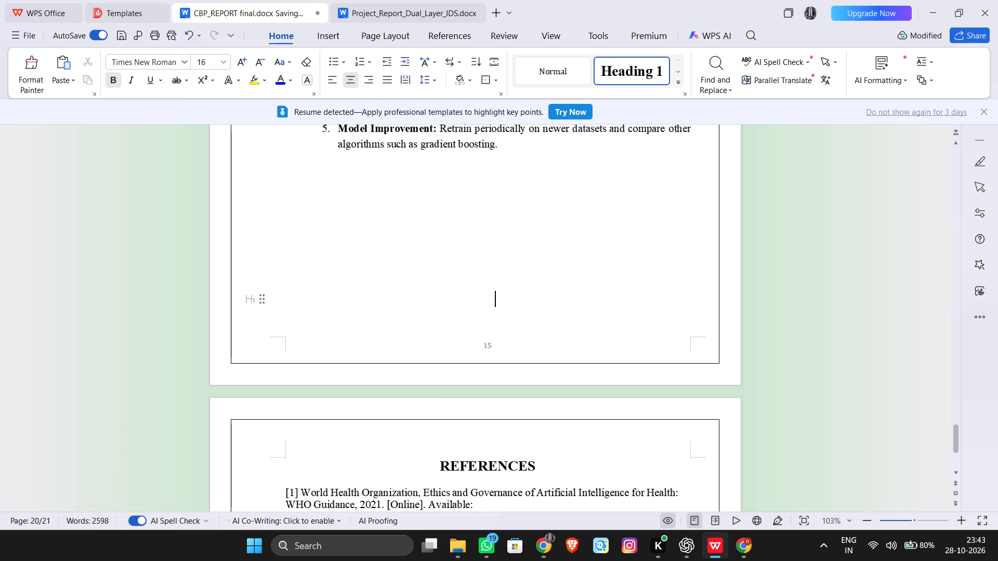
Format the Chapter 5 text from 5.1 Summary through the 5.3 Recommendation list at size 12, justified, with wider line spacing.
scroll(475, 268, "up", 20)
scroll(475, 268, "up", 7)
scroll(475, 268, "down", 6)
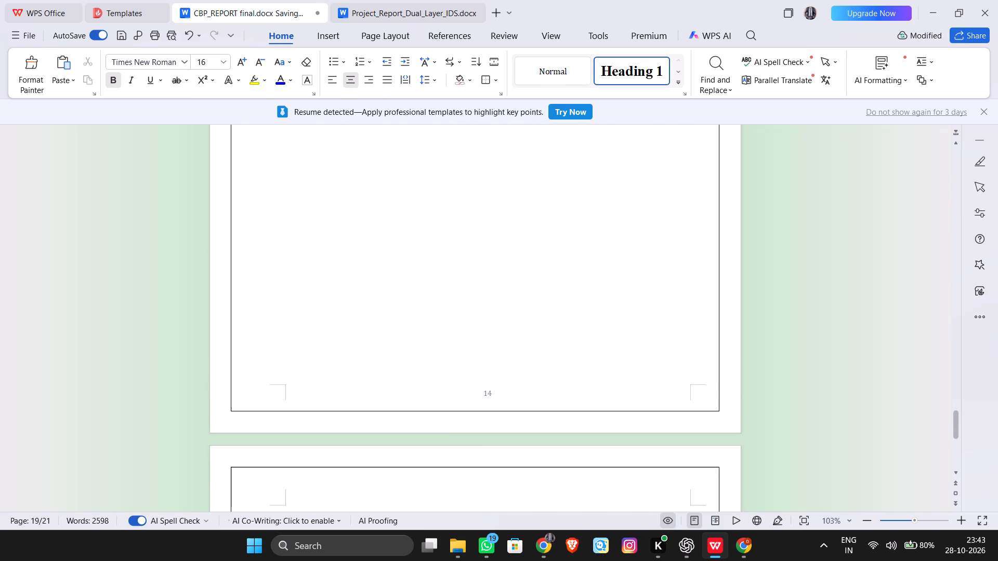
scroll(475, 268, "down", 7)
left_click_drag(305, 247, 483, 435)
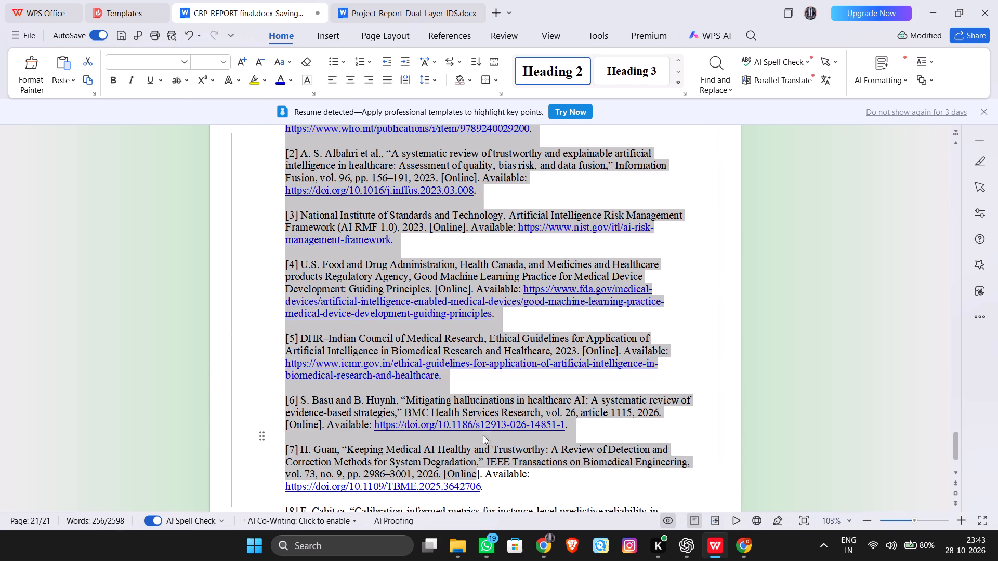
left_click_drag(483, 435, 529, 177)
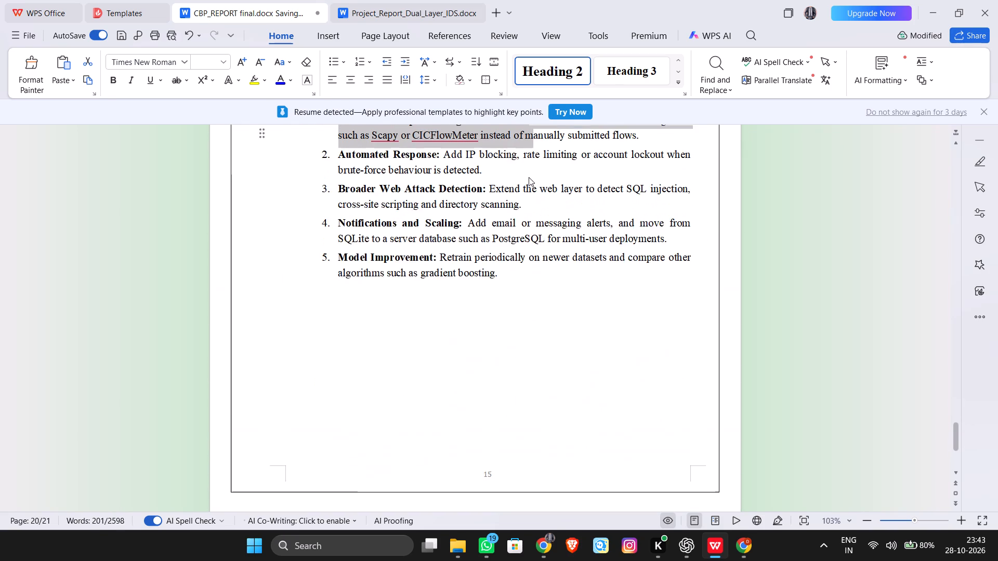
left_click_drag(529, 177, 503, 277)
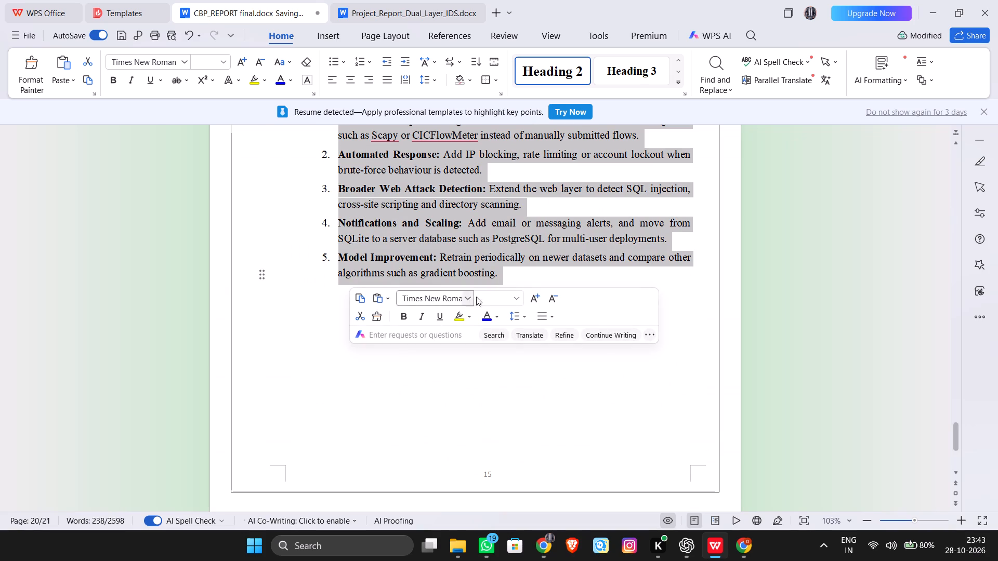
left_click(490, 301)
type("12")
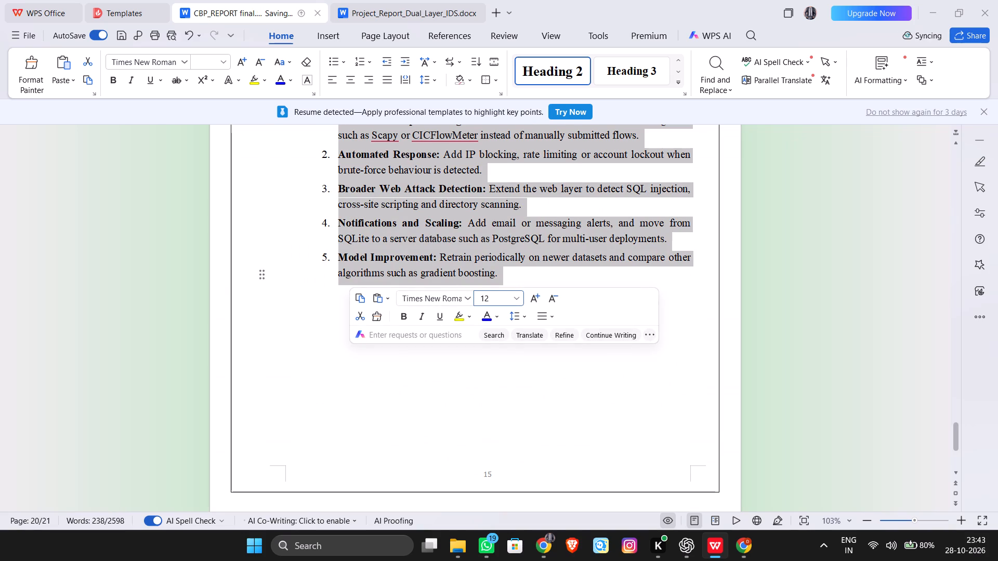
key("Return")
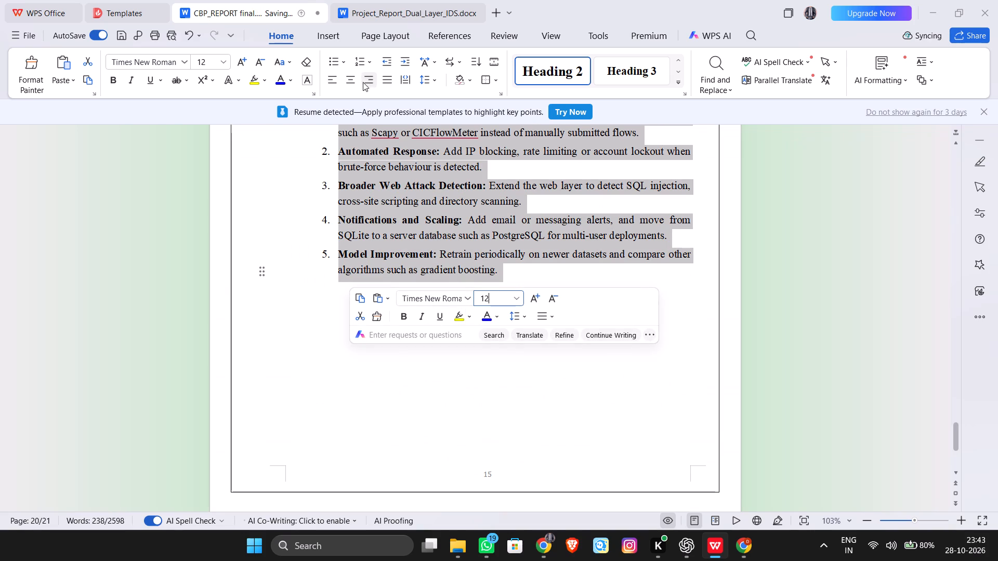
left_click(386, 81)
scroll(411, 198, "up", 4)
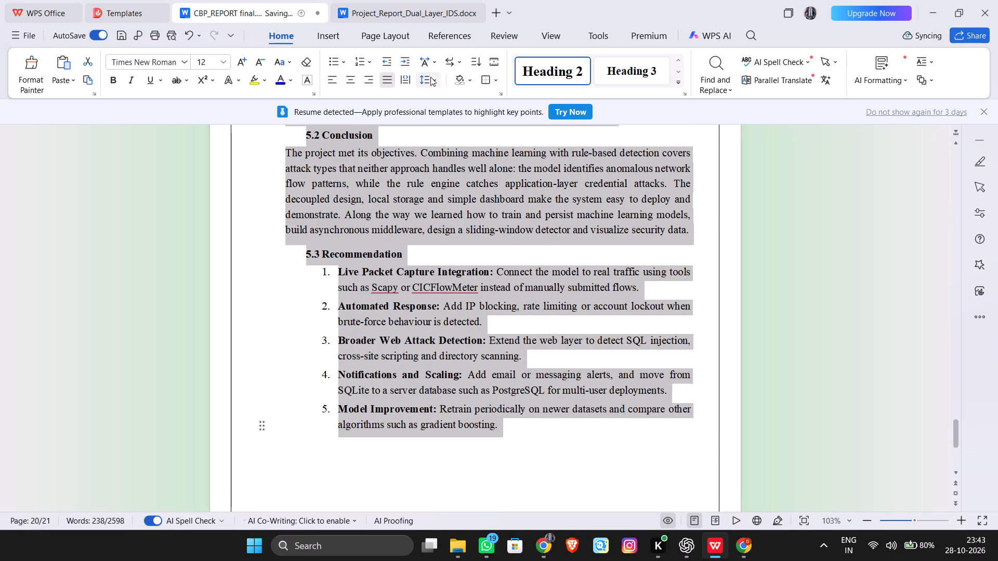
left_click(431, 77)
left_click(436, 127)
Remove the indent from the headings 5.1 Summary, 5.2 Conclusion and 5.3 Recommendation.
scroll(457, 302, "up", 5)
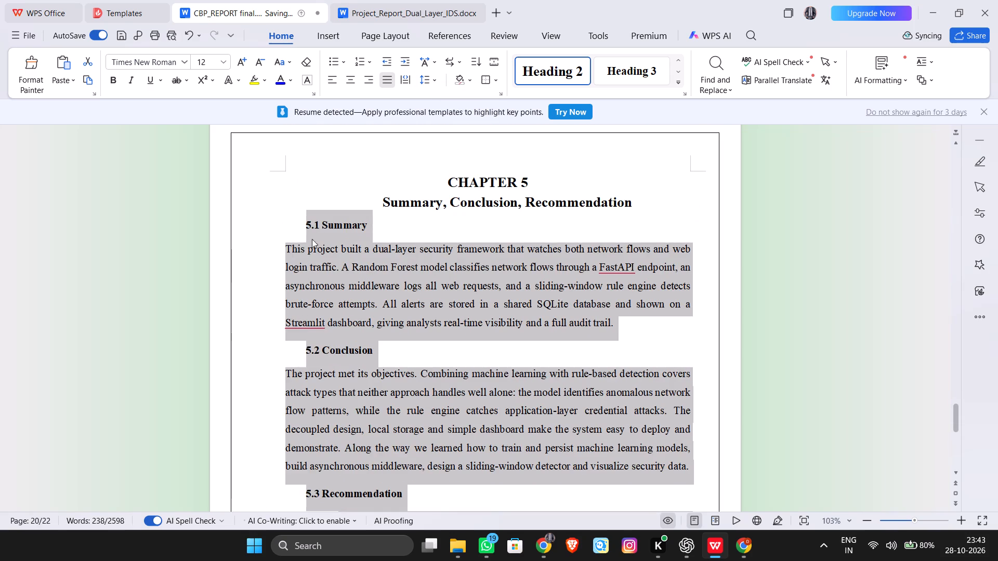
left_click(306, 229)
key("BackSpace")
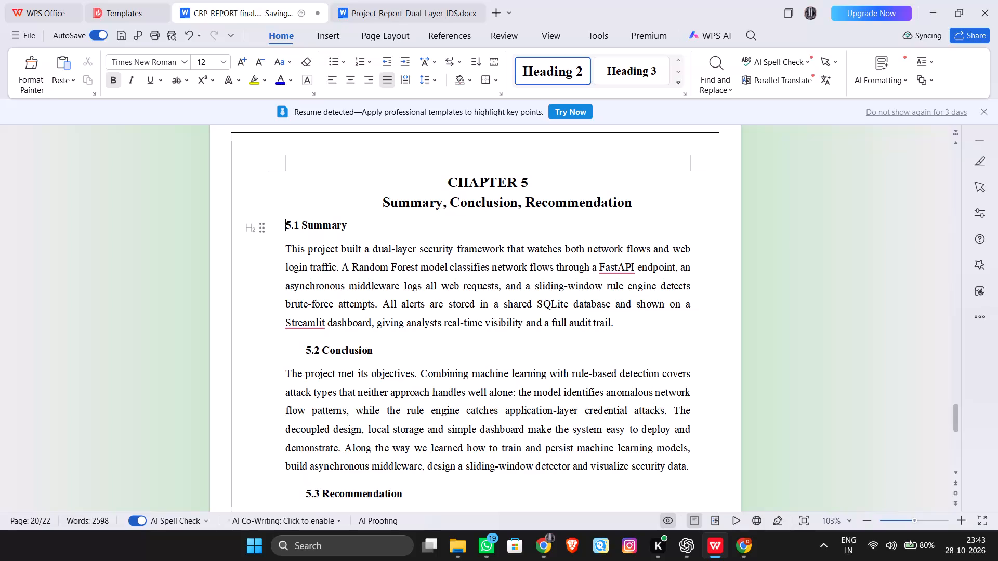
left_click(307, 346)
key("BackSpace")
scroll(361, 326, "down", 4)
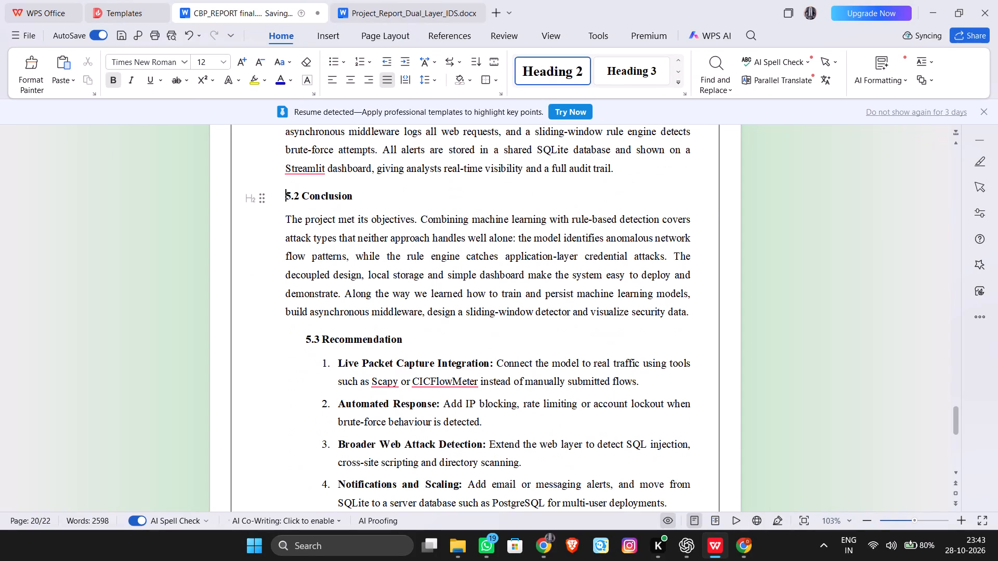
left_click(306, 336)
key("BackSpace")
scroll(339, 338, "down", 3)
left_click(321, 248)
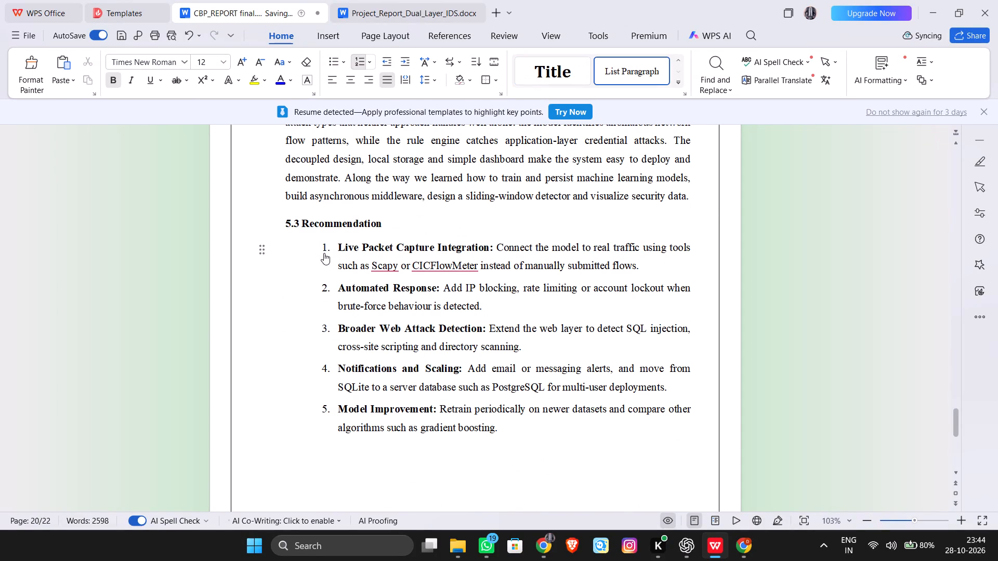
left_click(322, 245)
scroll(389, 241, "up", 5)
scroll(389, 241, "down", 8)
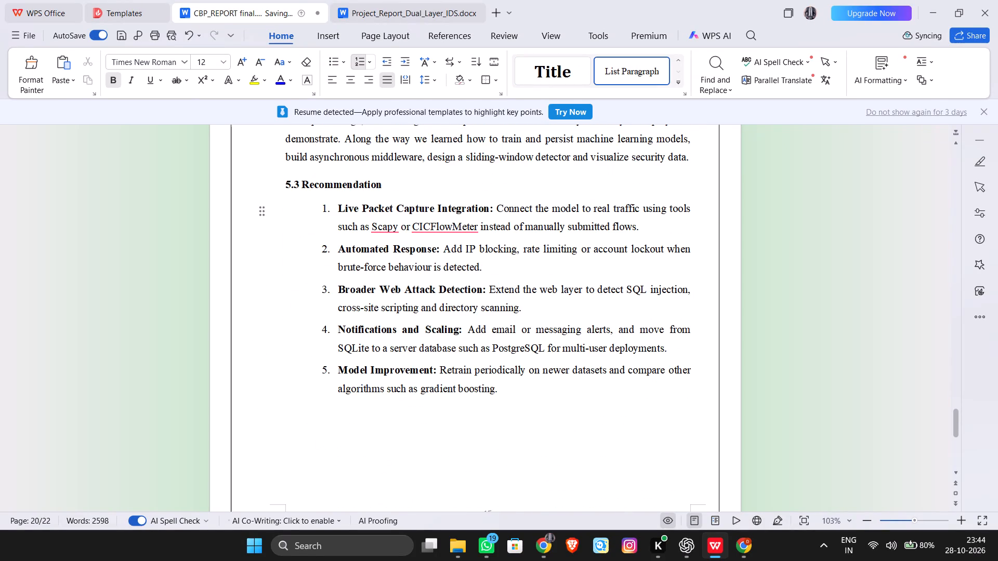
Delete the surplus empty lines above the REFERENCES heading so it starts at the top of its page.
scroll(389, 241, "down", 12)
left_click(449, 233)
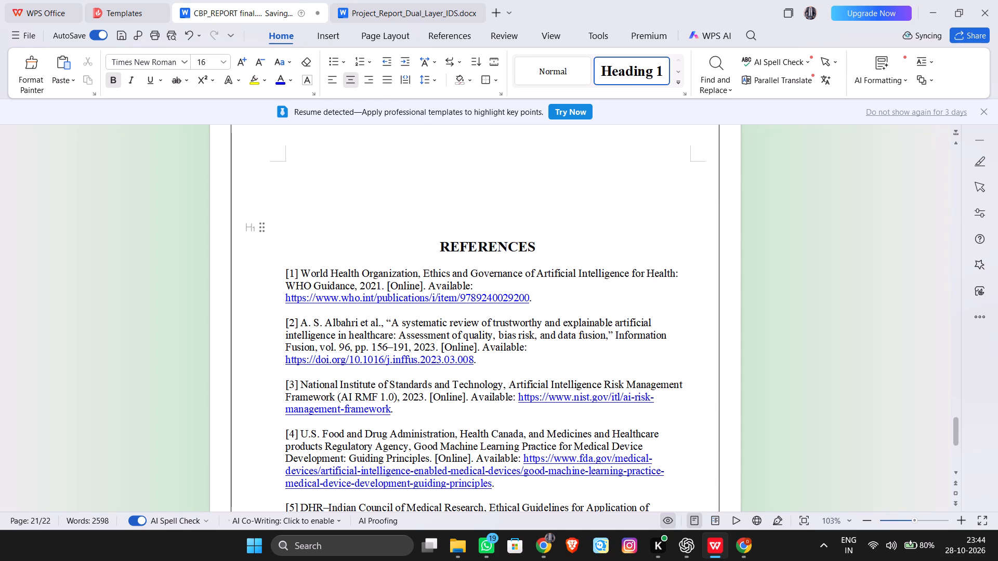
key("BackSpace")
key("BackSpace")
key("BackSpace")
key("BackSpace")
key("BackSpace")
key("BackSpace")
key("BackSpace")
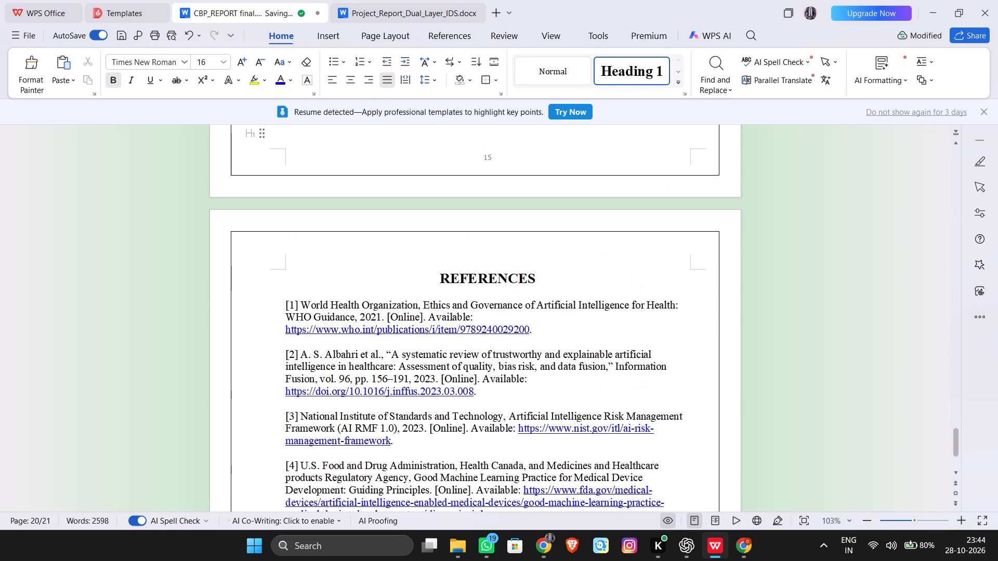
Compare the REFERENCES list in the Project_Report_Dual_Layer_IDS document with the one in the CBP report.
left_click(387, 0)
scroll(523, 525, "down", 5)
scroll(436, 381, "down", 6)
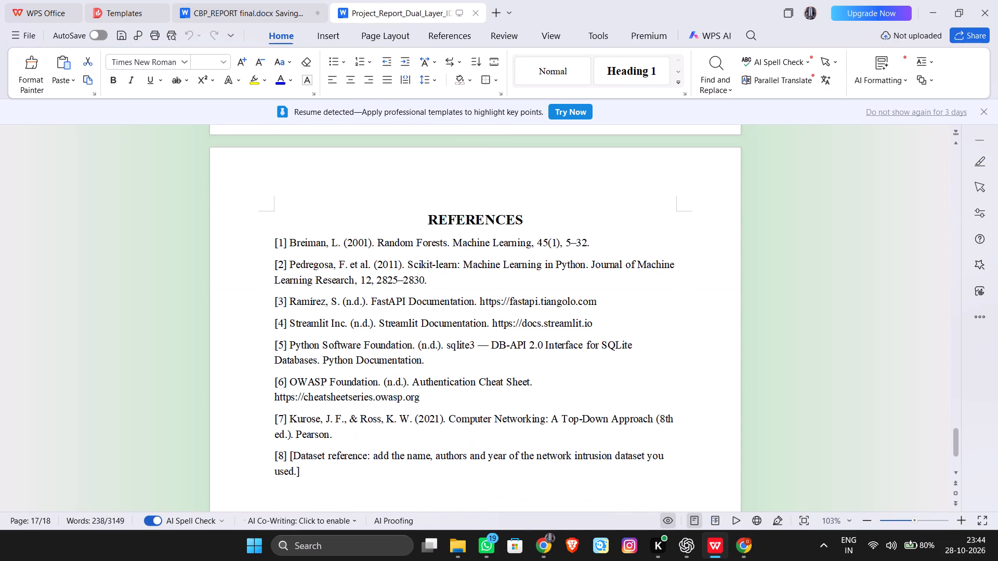
scroll(384, 367, "down", 2)
scroll(330, 235, "up", 1)
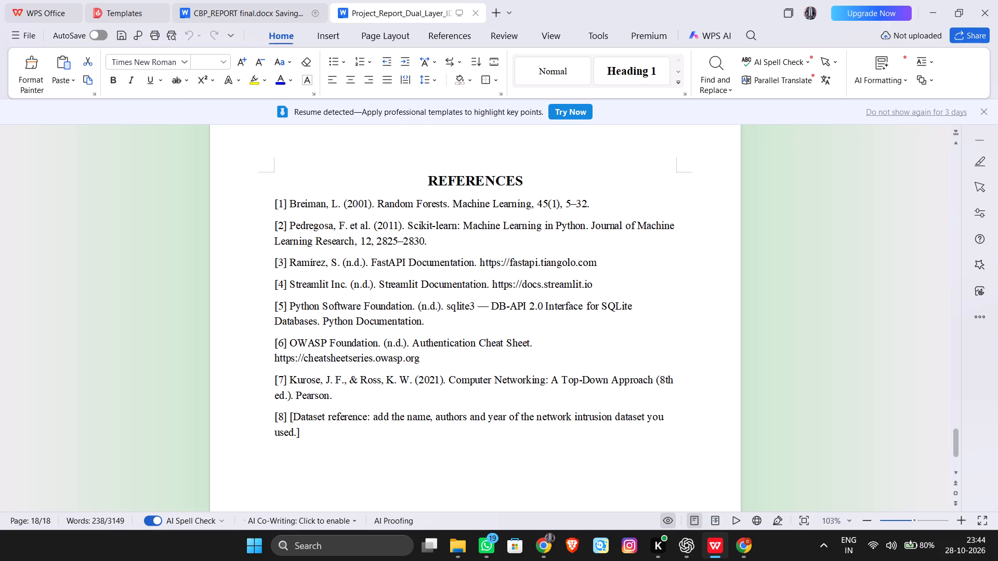
left_click(263, 0)
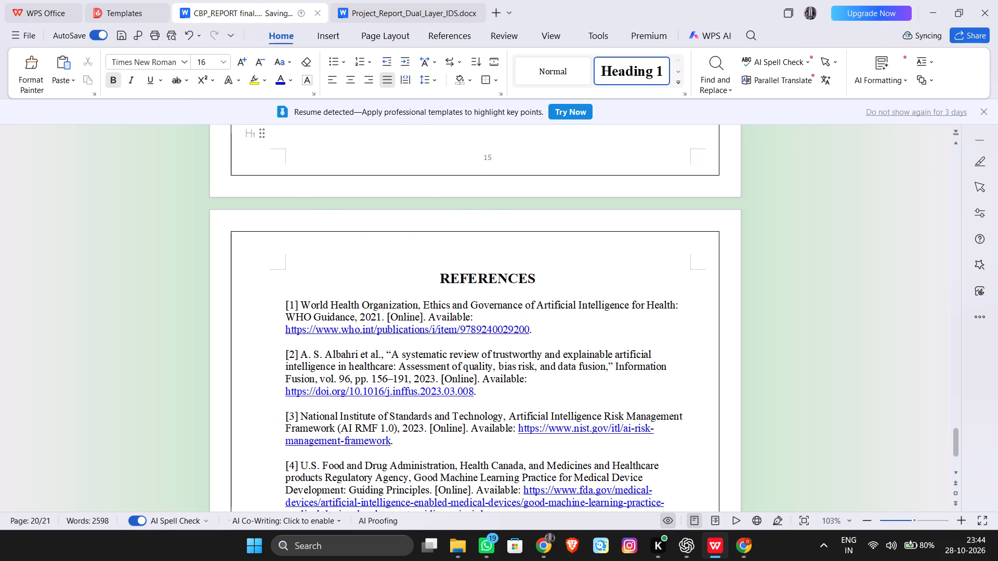
scroll(328, 205, "down", 16)
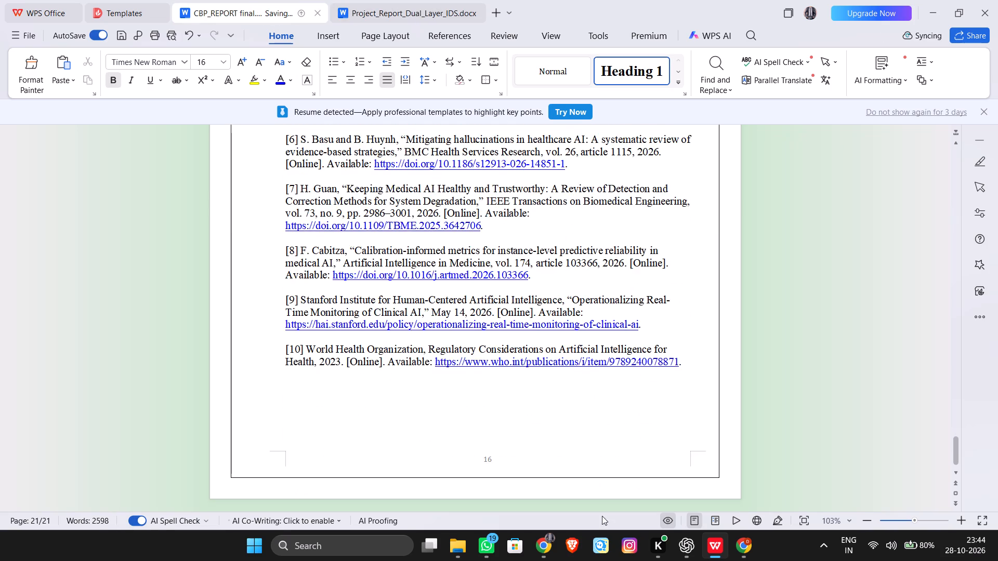
Review the CBP report backwards from the references through Chapter 5, the result screenshots and the code images for leftover healthcare content.
scroll(601, 513, "up", 6)
scroll(376, 366, "up", 20)
scroll(376, 366, "up", 8)
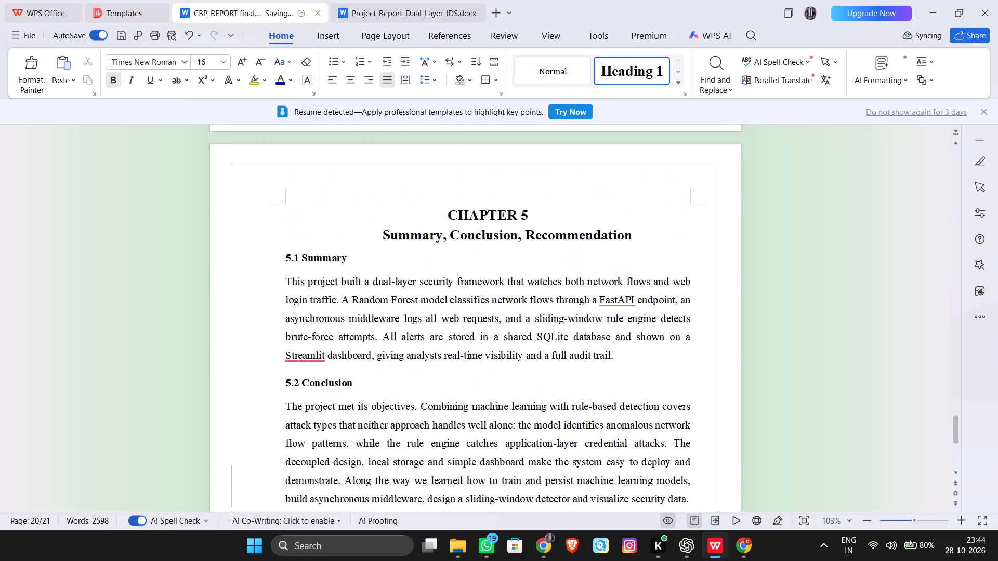
scroll(377, 365, "up", 15)
scroll(377, 365, "up", 12)
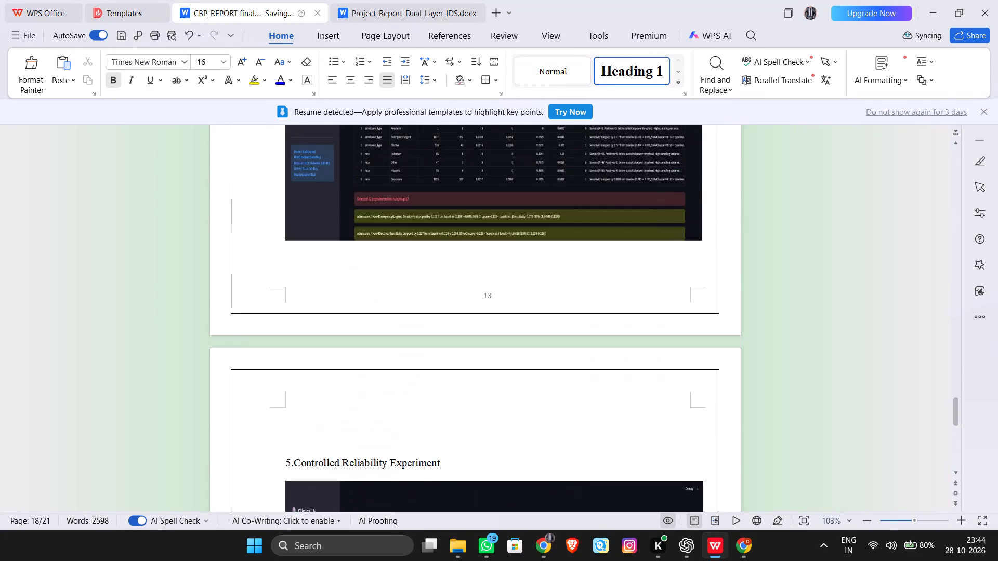
scroll(377, 365, "up", 10)
scroll(306, 276, "up", 4)
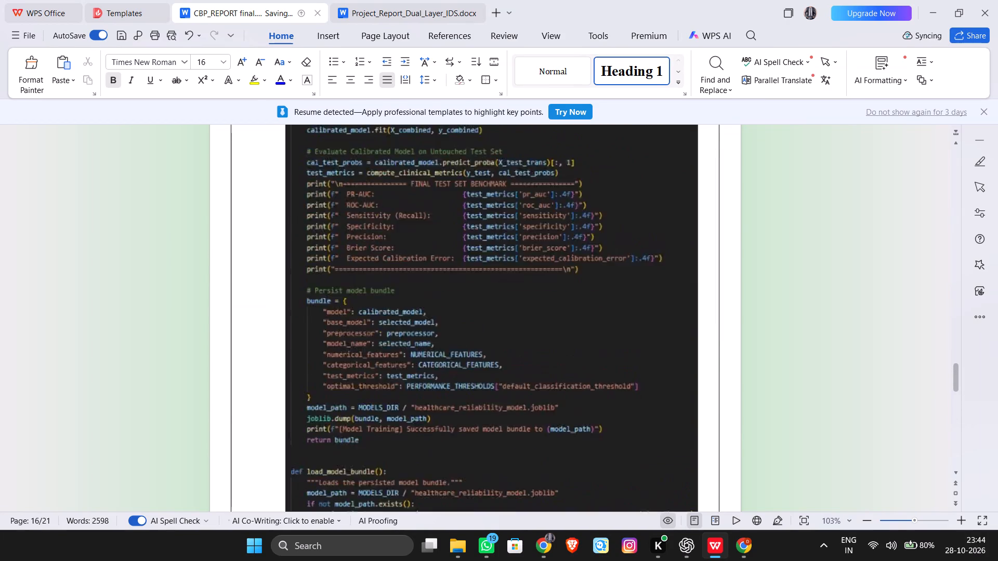
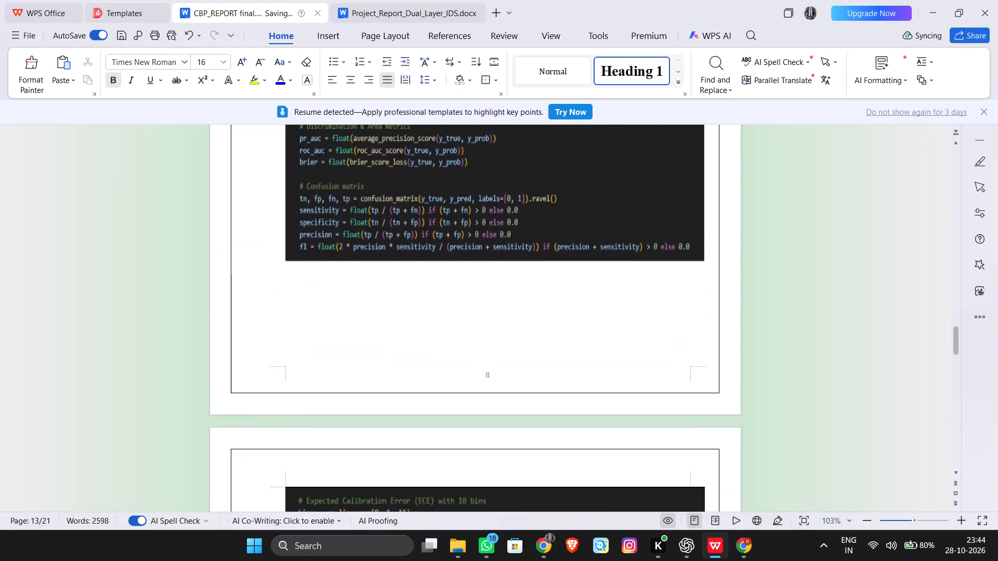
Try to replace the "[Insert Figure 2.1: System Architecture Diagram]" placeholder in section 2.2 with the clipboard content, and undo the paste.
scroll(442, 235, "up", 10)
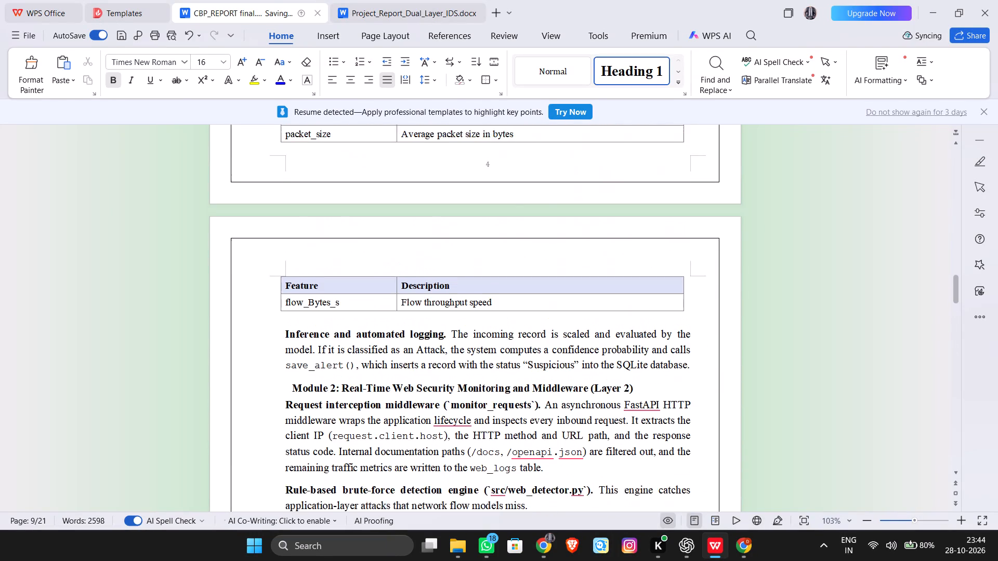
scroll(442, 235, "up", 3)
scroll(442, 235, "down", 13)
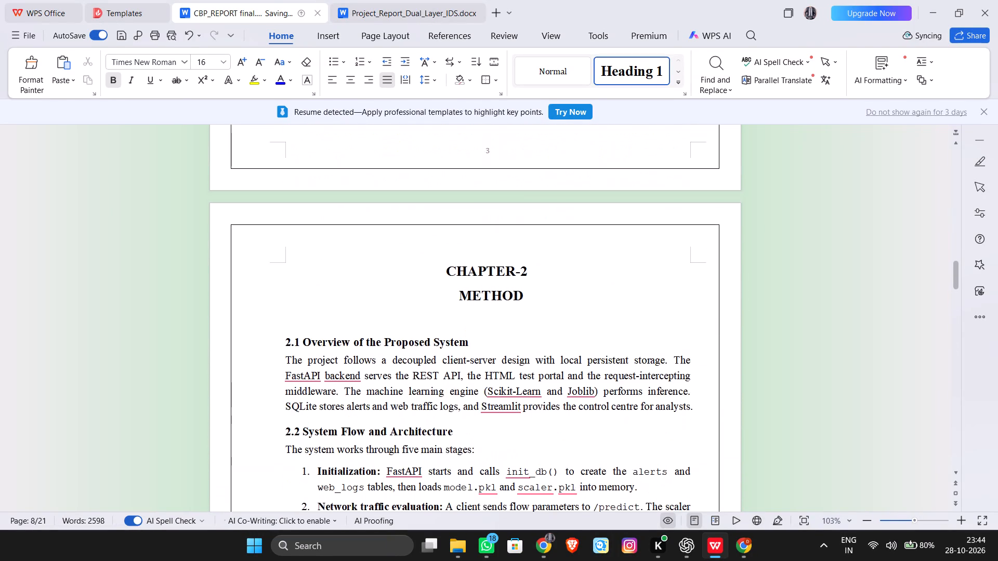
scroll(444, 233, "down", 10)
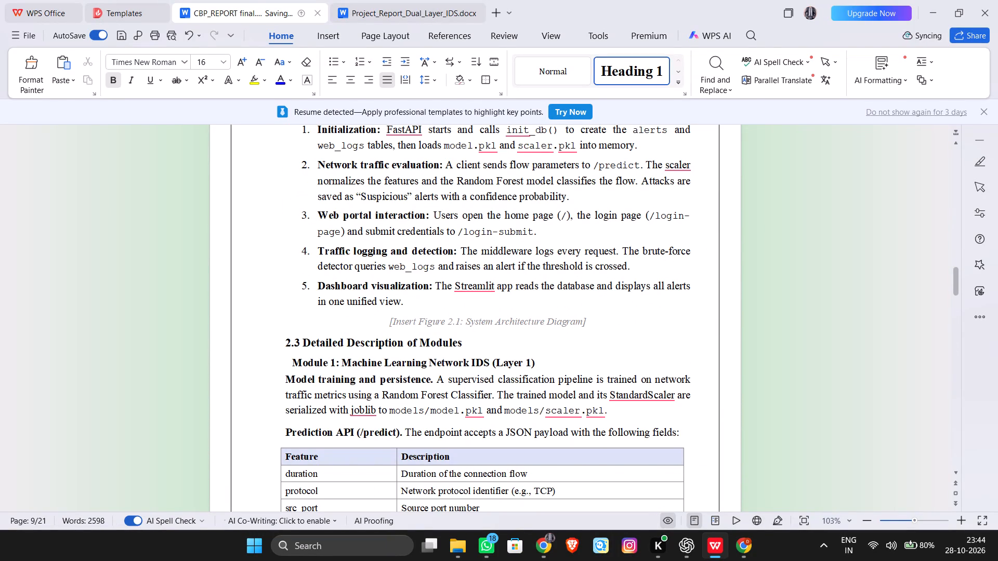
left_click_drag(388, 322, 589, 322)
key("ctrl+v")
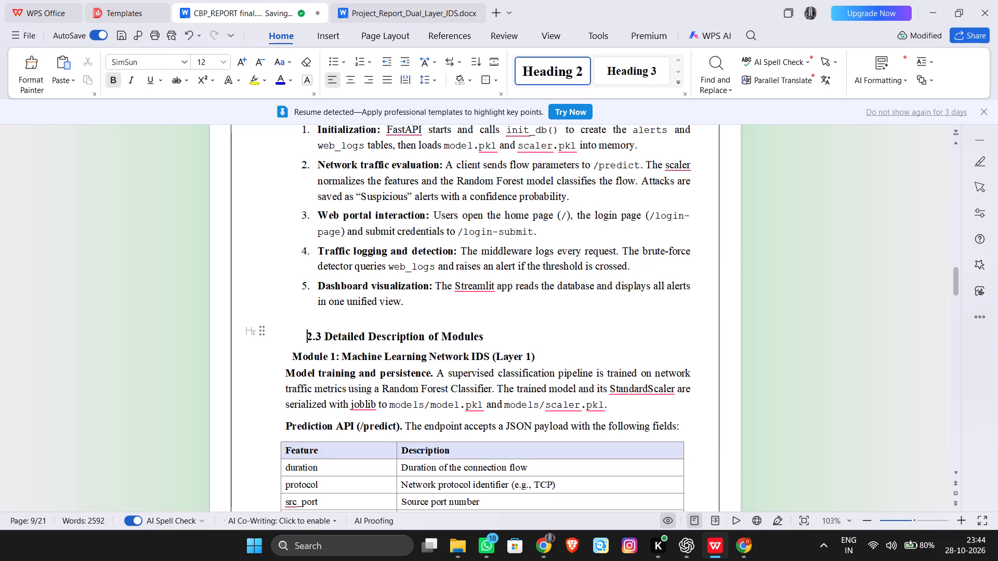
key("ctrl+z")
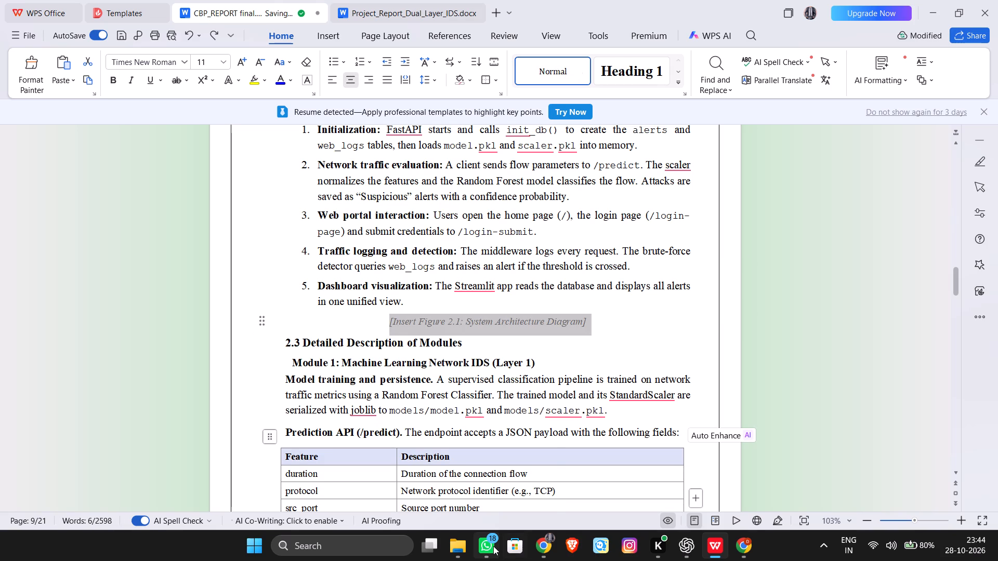
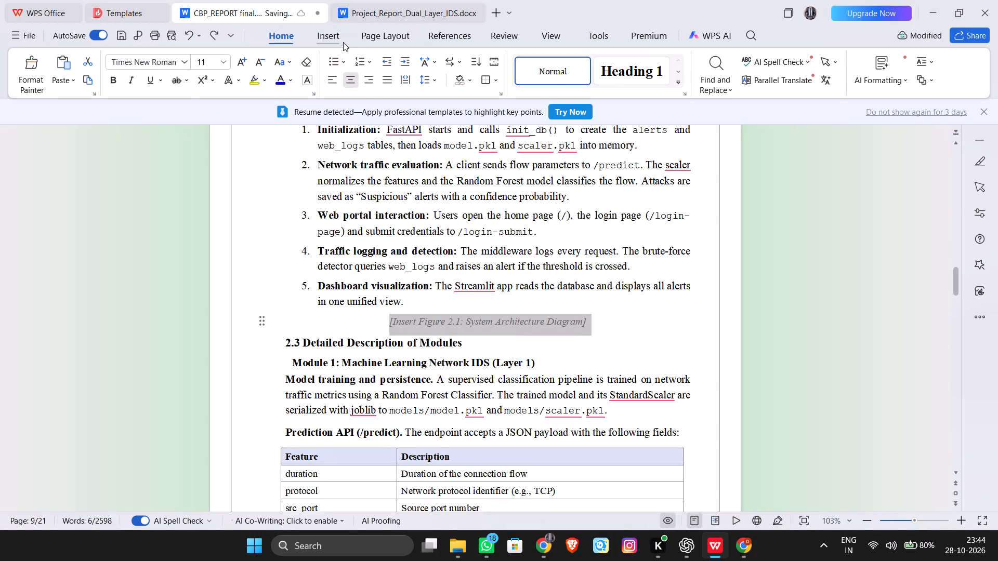
Insert a picture from this device in place of the selected Figure 2.1 System Architecture Diagram placeholder.
left_click(338, 38)
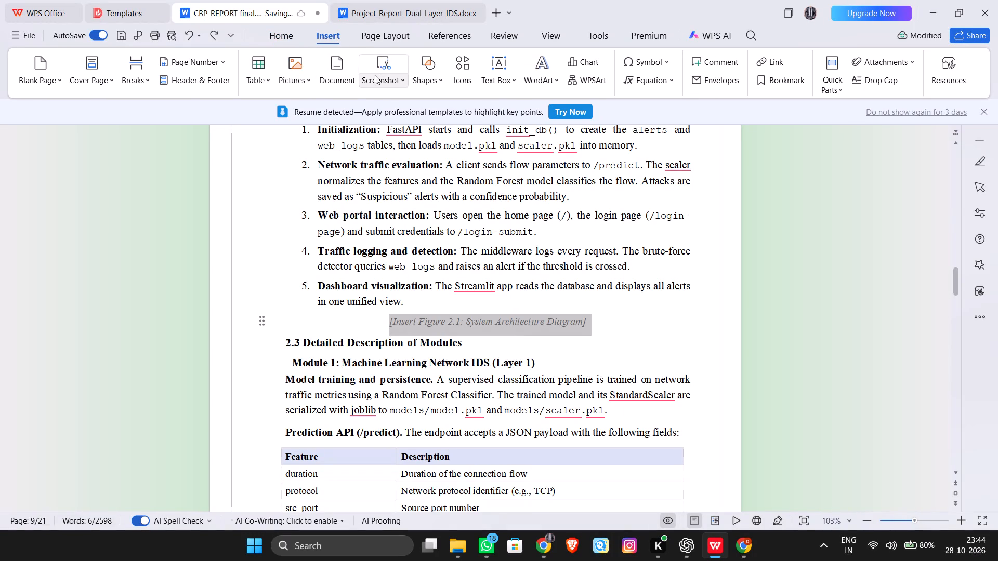
left_click(301, 63)
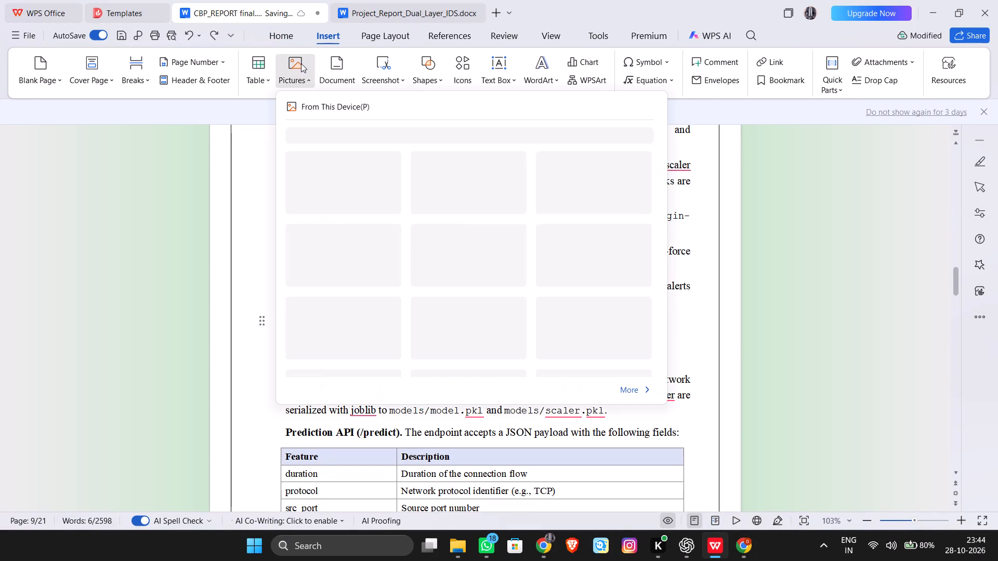
left_click(349, 102)
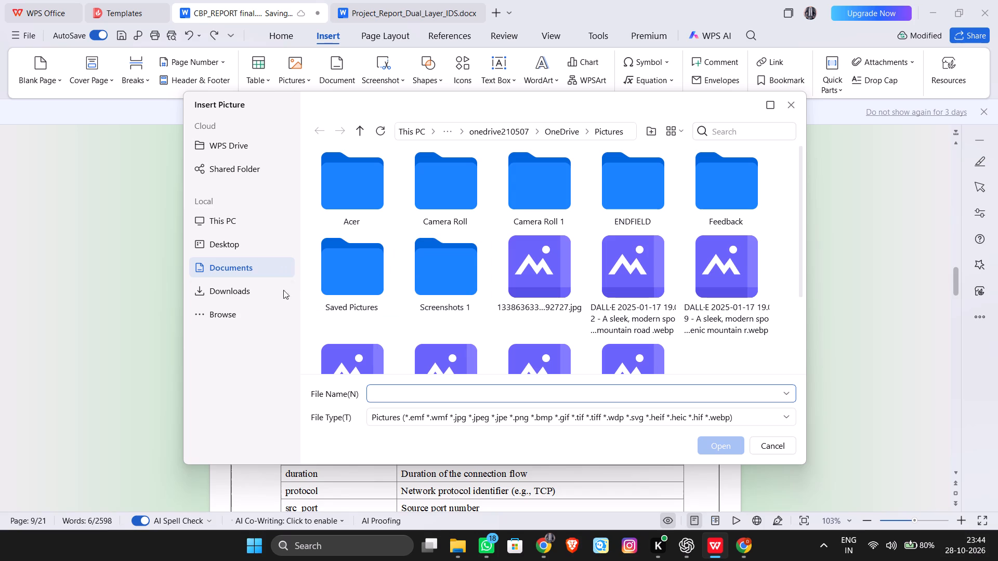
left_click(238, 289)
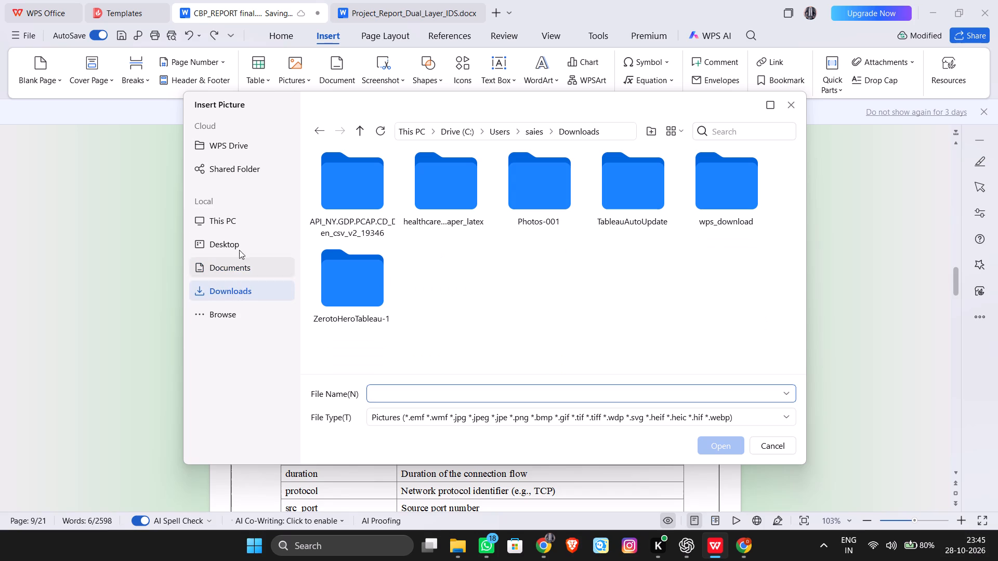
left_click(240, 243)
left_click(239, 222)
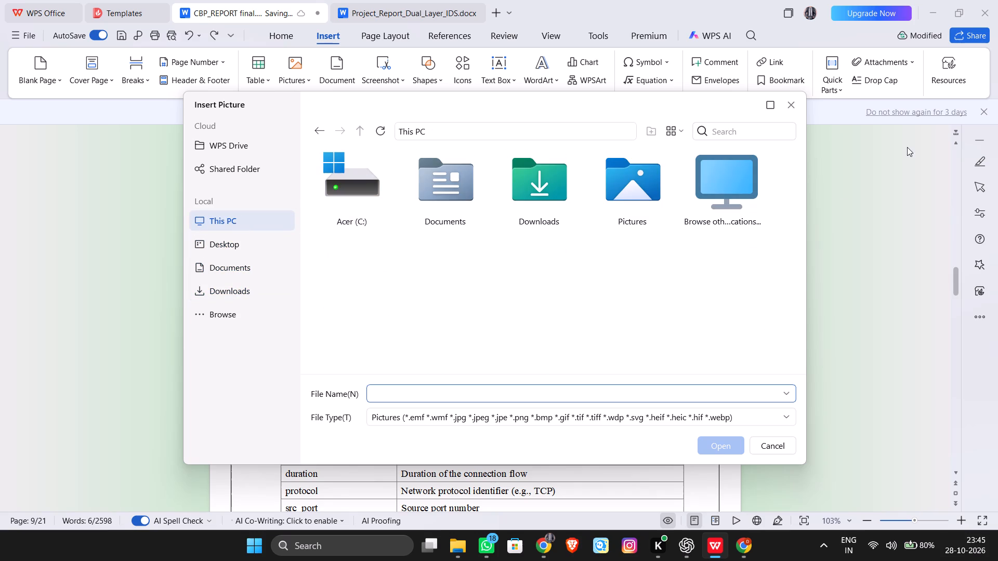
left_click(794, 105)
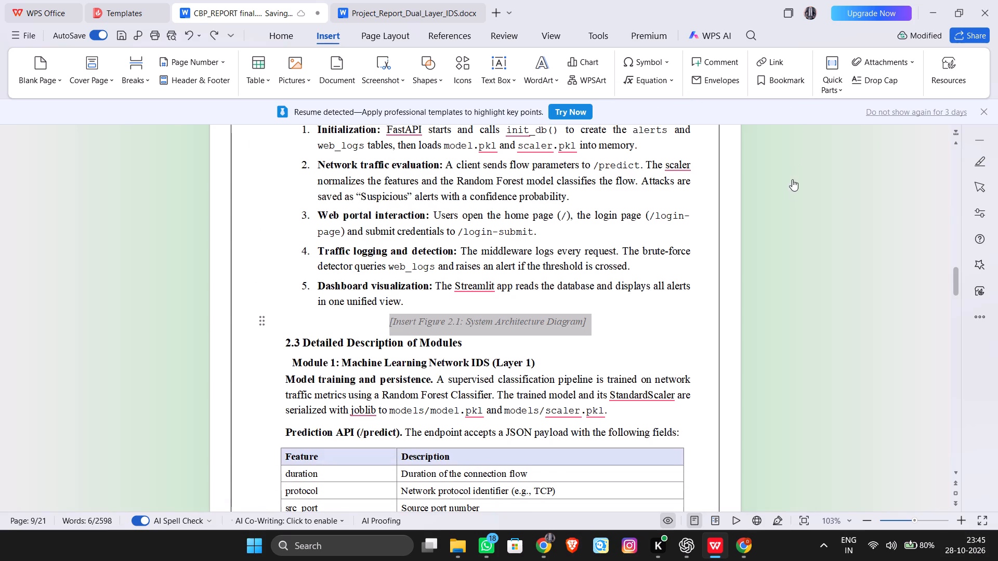
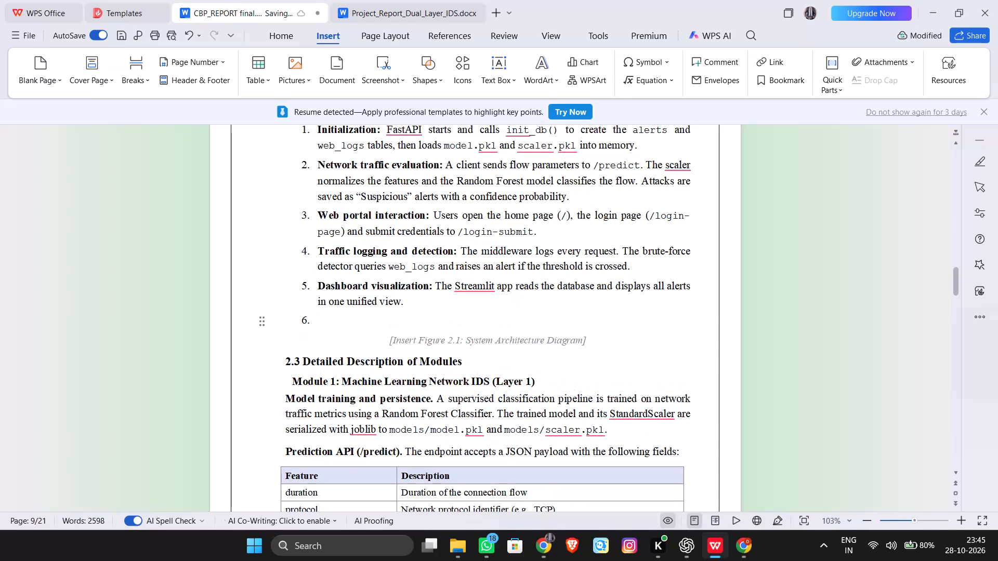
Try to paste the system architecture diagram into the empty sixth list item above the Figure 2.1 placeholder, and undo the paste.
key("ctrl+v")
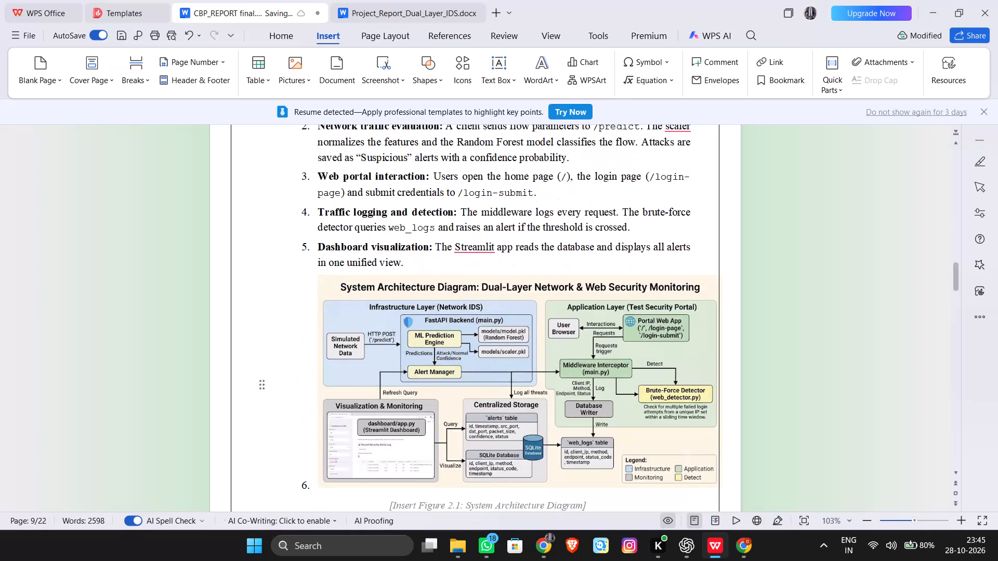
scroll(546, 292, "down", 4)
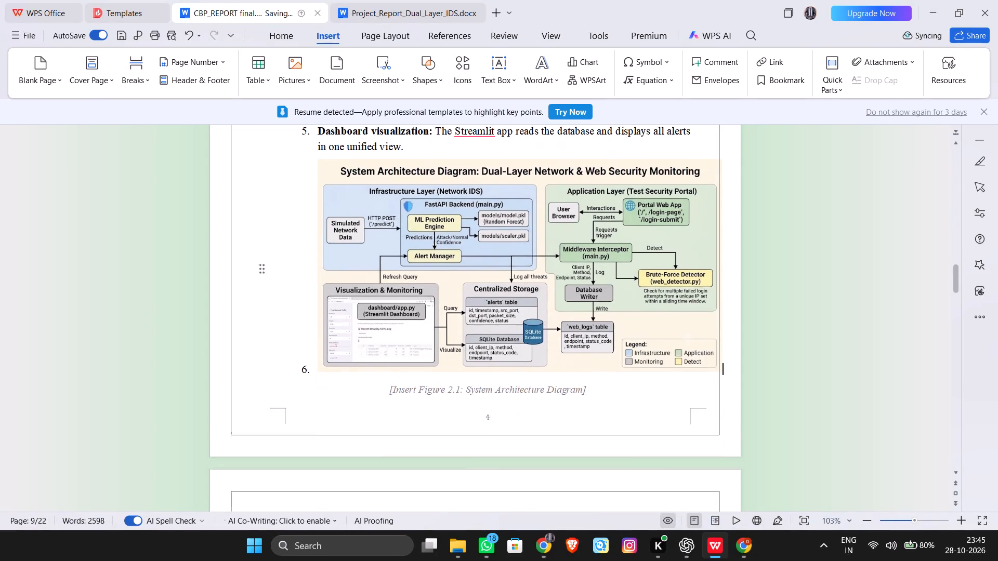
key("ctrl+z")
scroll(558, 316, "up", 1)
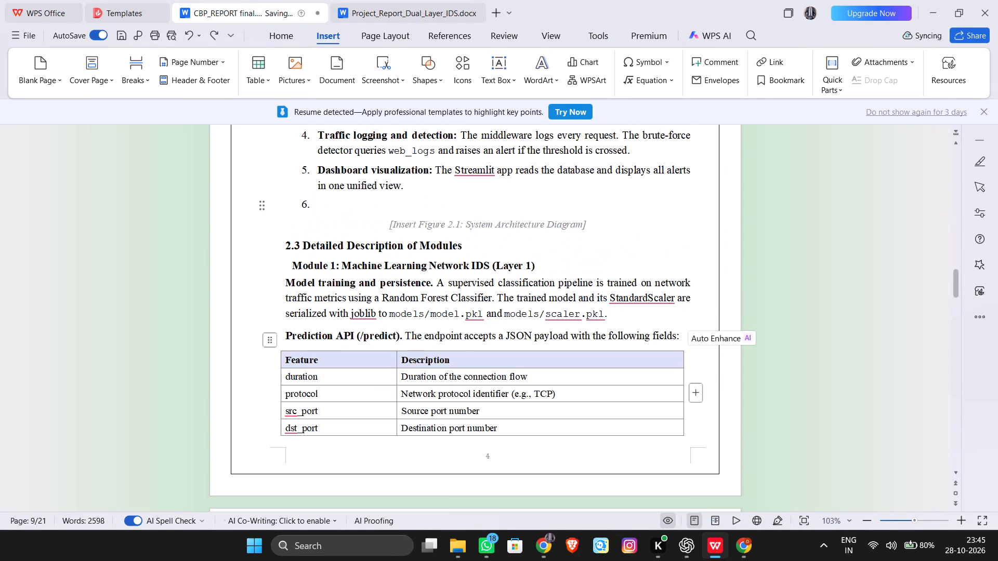
Remove the empty sixth list number below Dashboard visualization and paste the system architecture diagram in its place.
key("BackSpace")
key("ctrl+v")
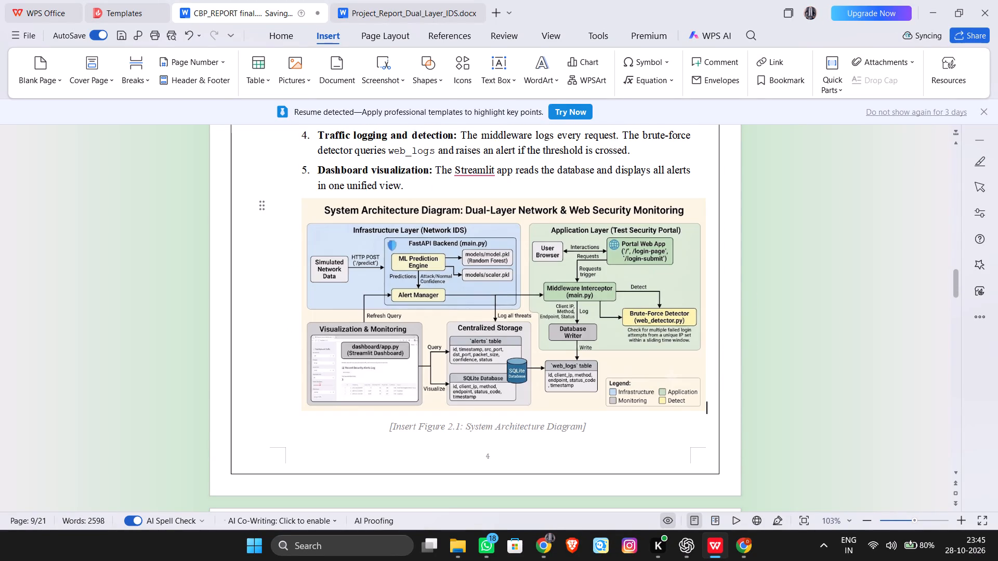
Delete the placeholder line [Insert Figure 2.1: System Architecture Diagram] below the pasted diagram.
left_click_drag(594, 427, 397, 428)
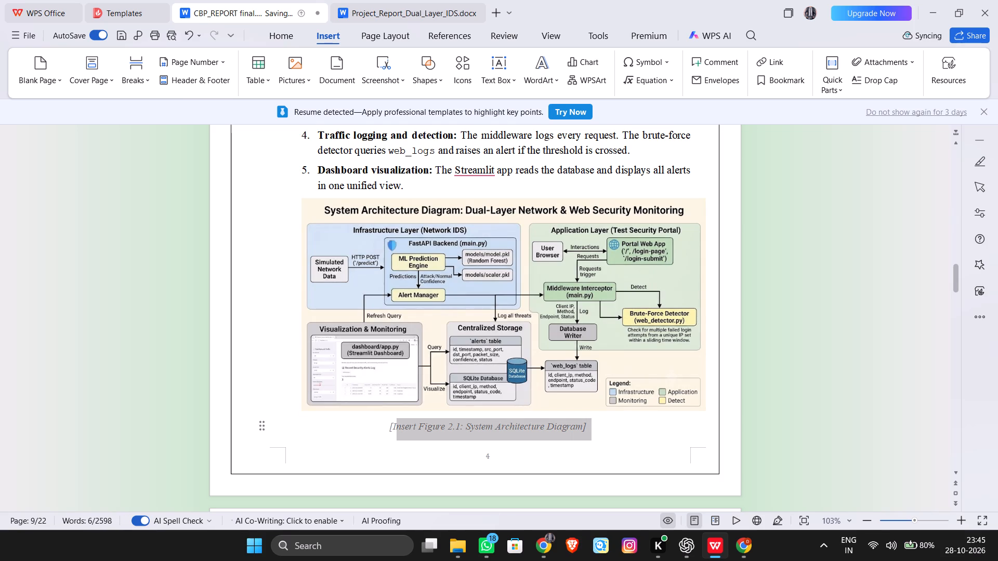
left_click_drag(397, 428, 385, 428)
key("BackSpace")
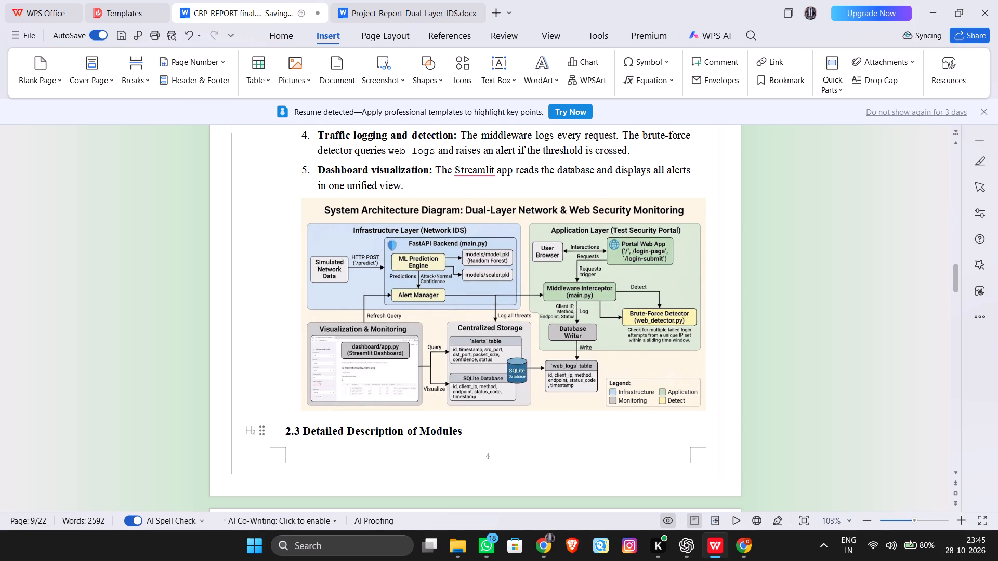
Add a line break before the heading 2.3 Detailed Description of Modules so it starts on the following page, and check the layout.
key("Return")
scroll(329, 400, "down", 6)
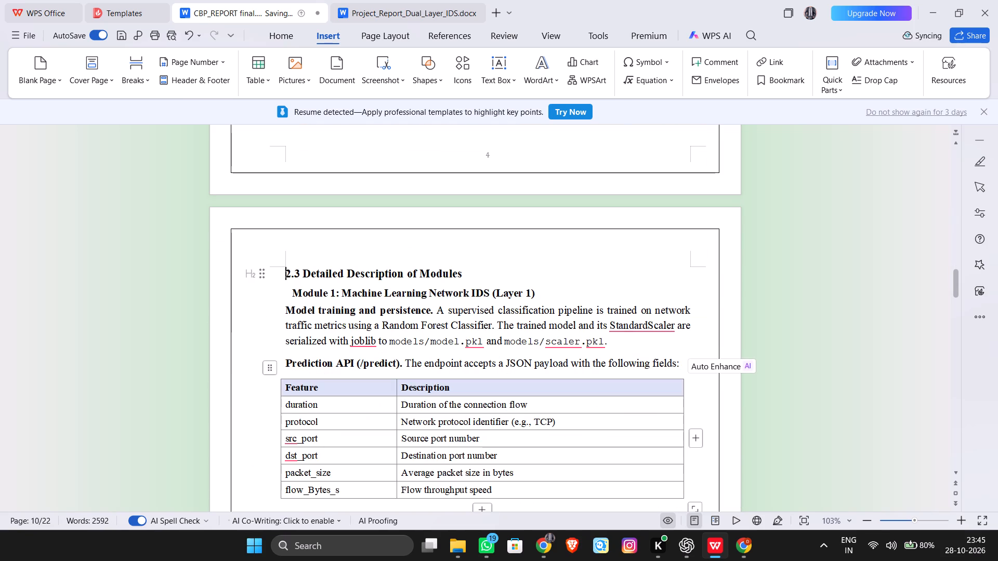
scroll(429, 329, "up", 13)
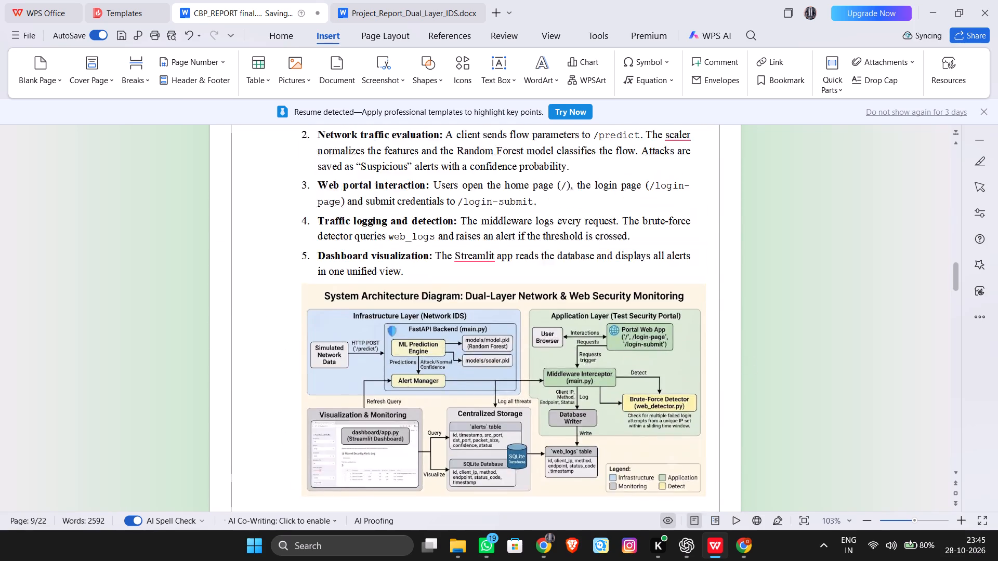
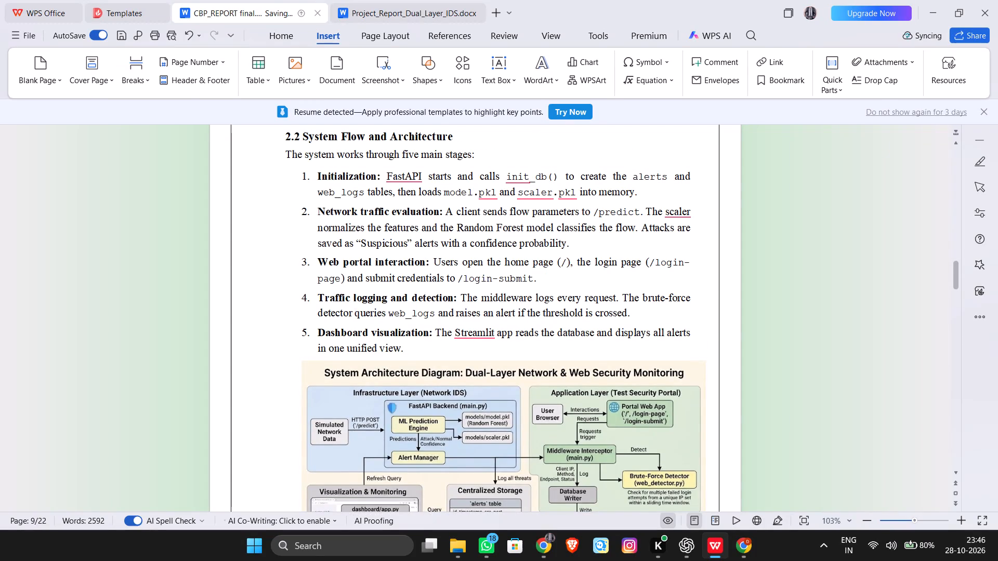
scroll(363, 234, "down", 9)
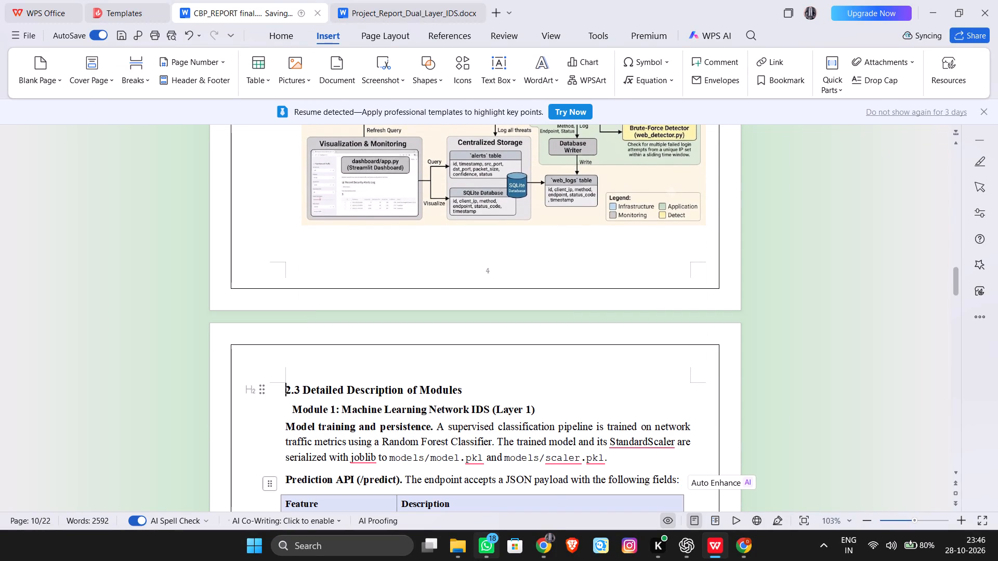
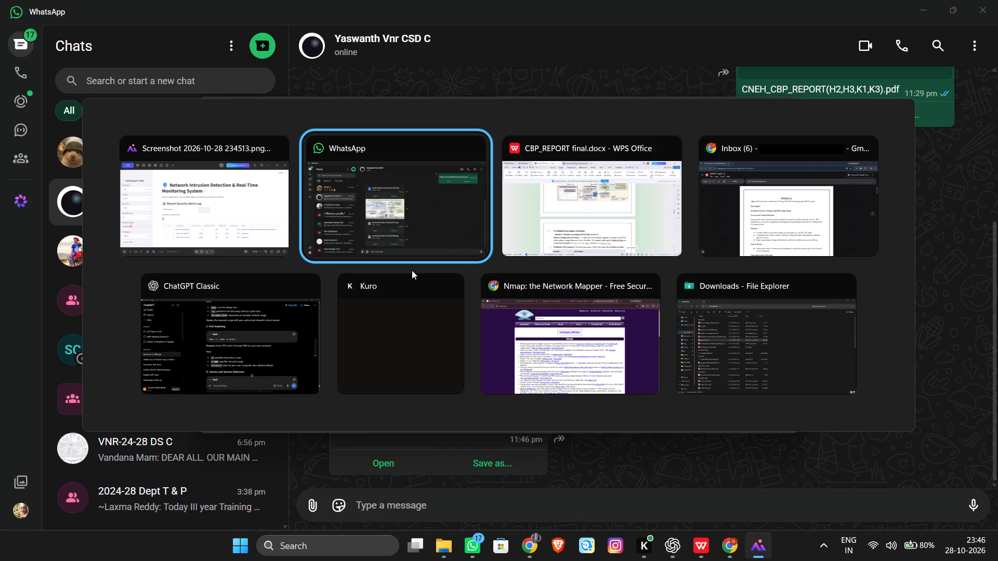
key("alt+Tab")
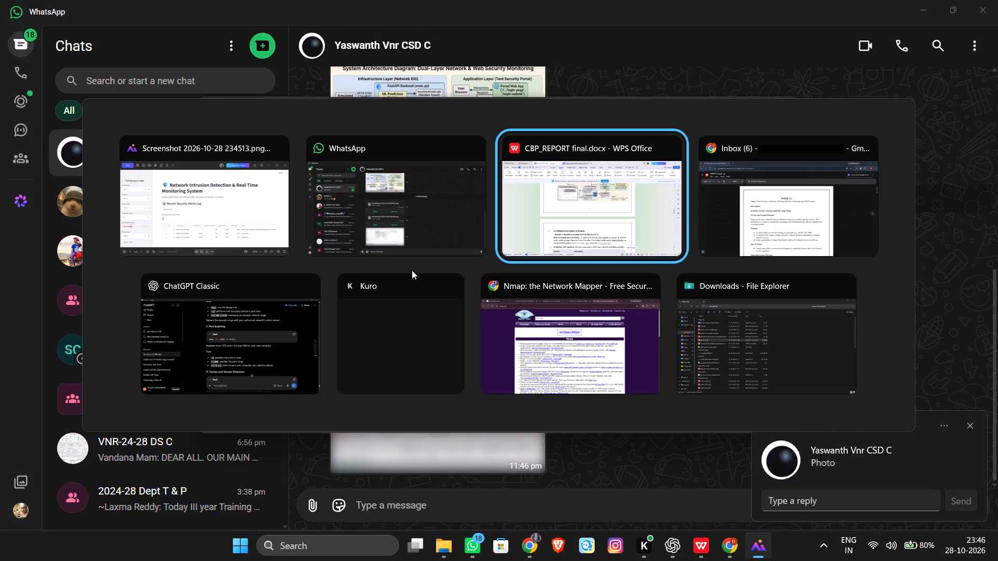
key("alt+Tab")
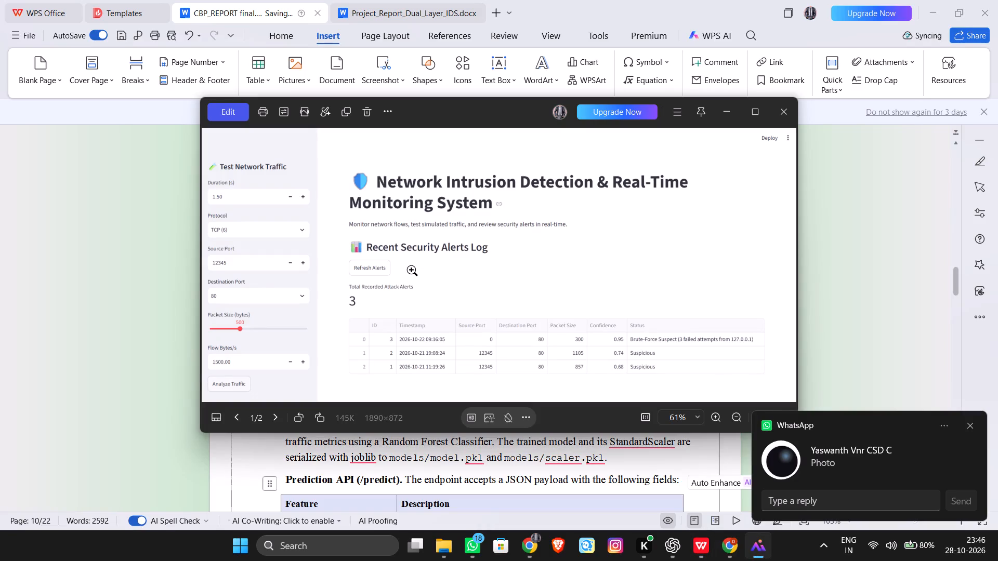
key("alt+Tab")
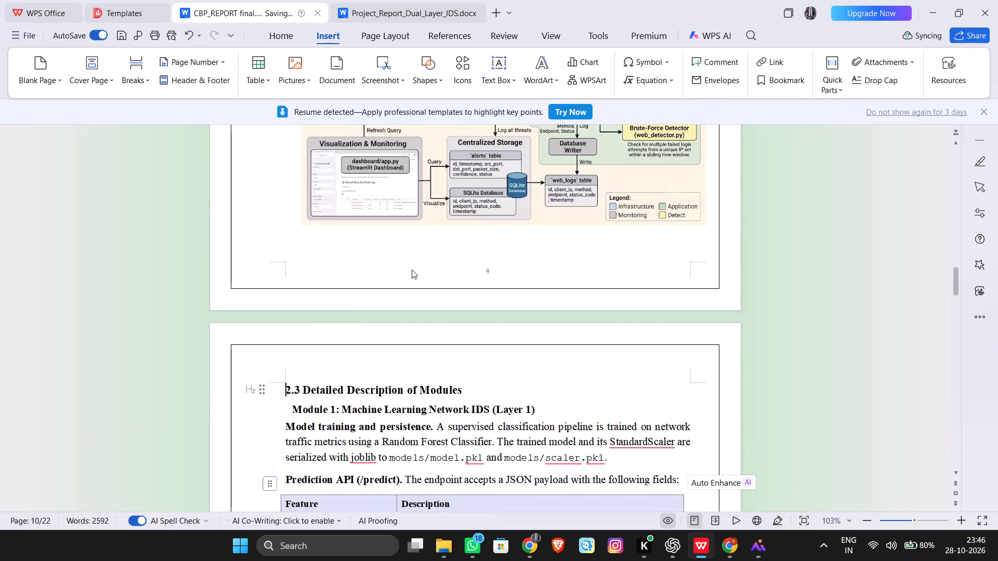
Delete the empty lines above the CHAPTER-3 TEST CASES/ OUTPUT heading so the blank space before it is removed.
scroll(412, 270, "down", 12)
scroll(413, 270, "down", 20)
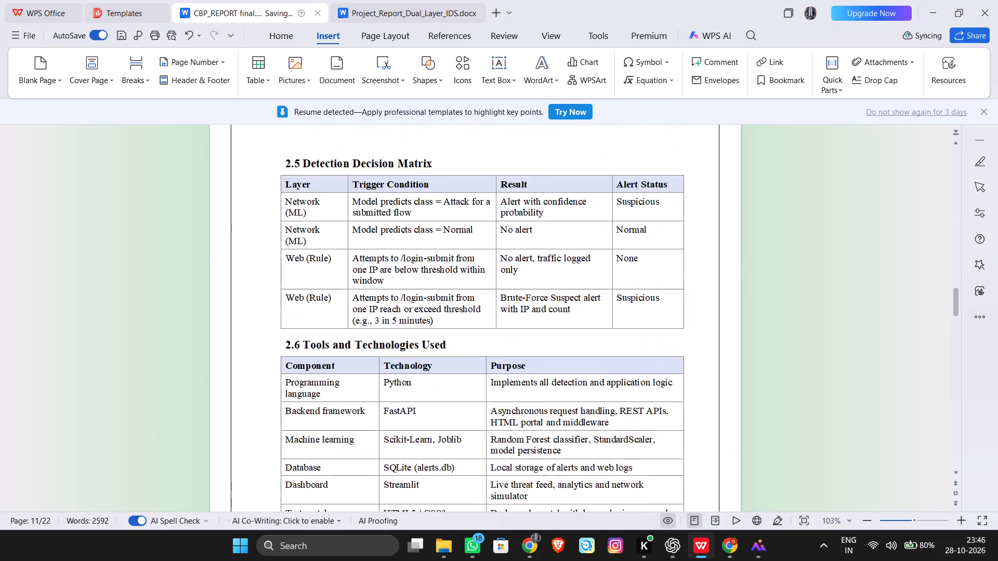
scroll(413, 270, "down", 18)
scroll(413, 270, "up", 4)
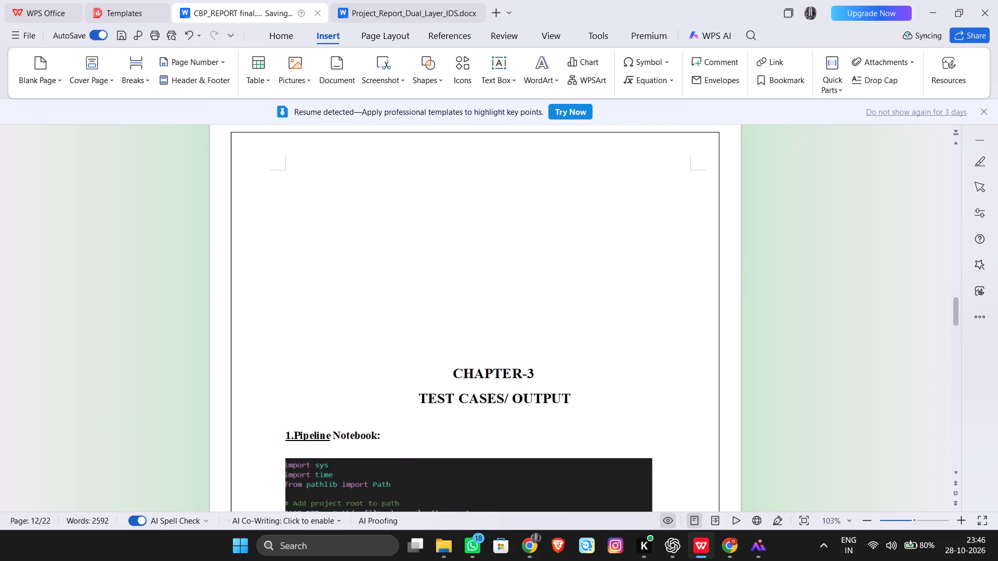
left_click(500, 352)
key("BackSpace")
key("BackSpace")
key("BackSpace")
key("BackSpace")
key("BackSpace")
key("BackSpace")
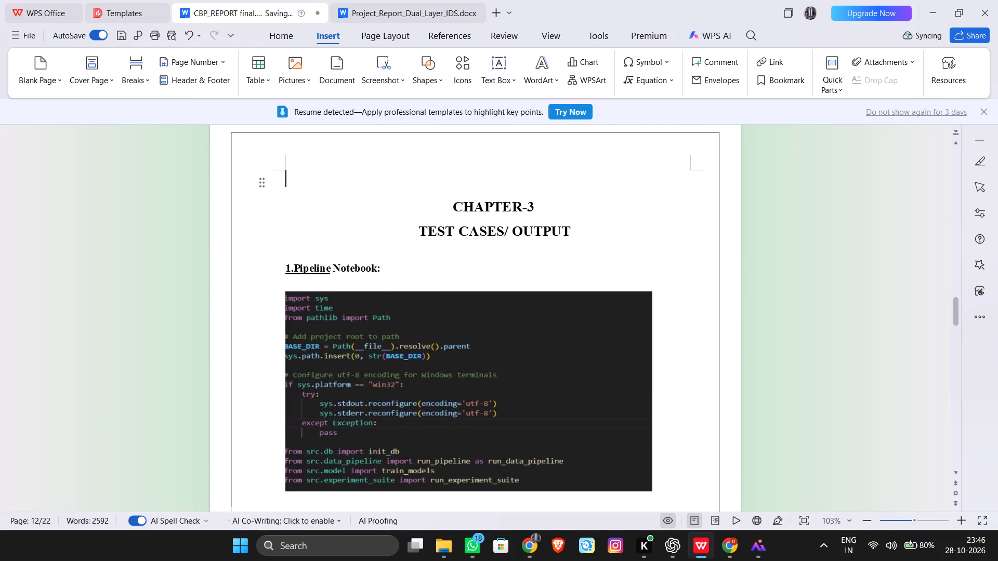
key("BackSpace")
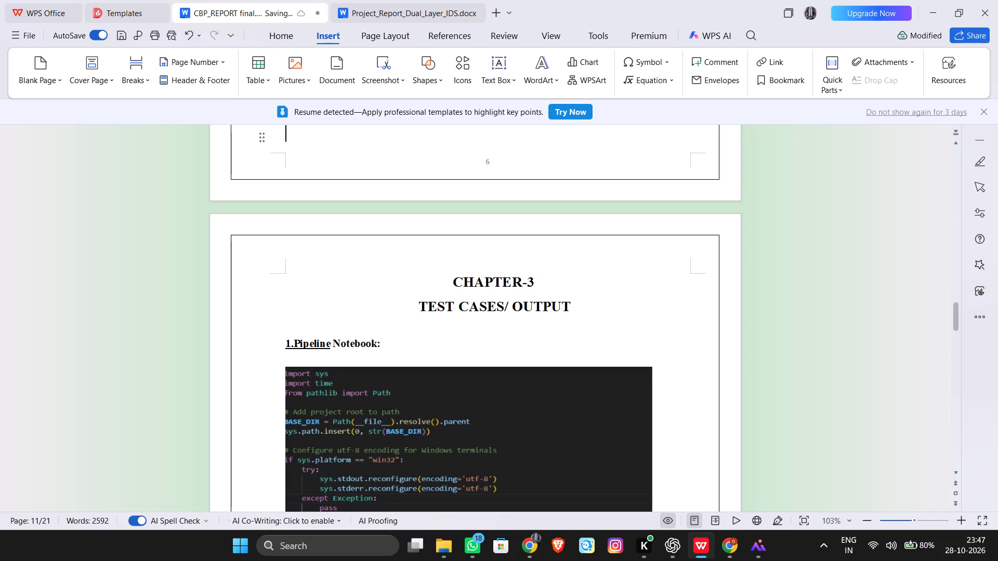
Switch to the Project_Report_Dual_Layer_IDS document and review its Chapter 4 results and Chapter 3 test cases, back to the Chapter 3 heading.
scroll(563, 283, "down", 18)
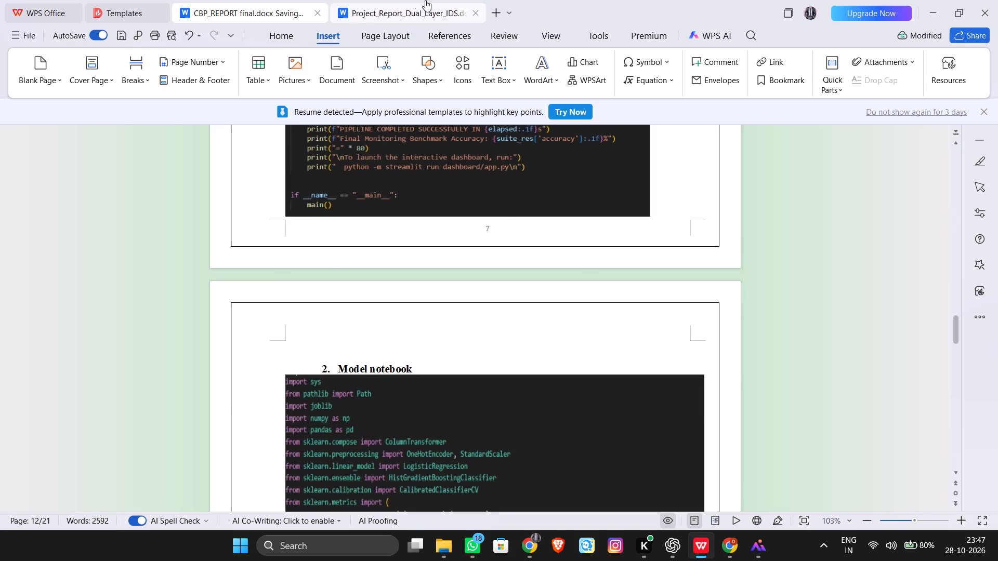
left_click(412, 0)
scroll(493, 211, "down", 6)
scroll(482, 245, "up", 14)
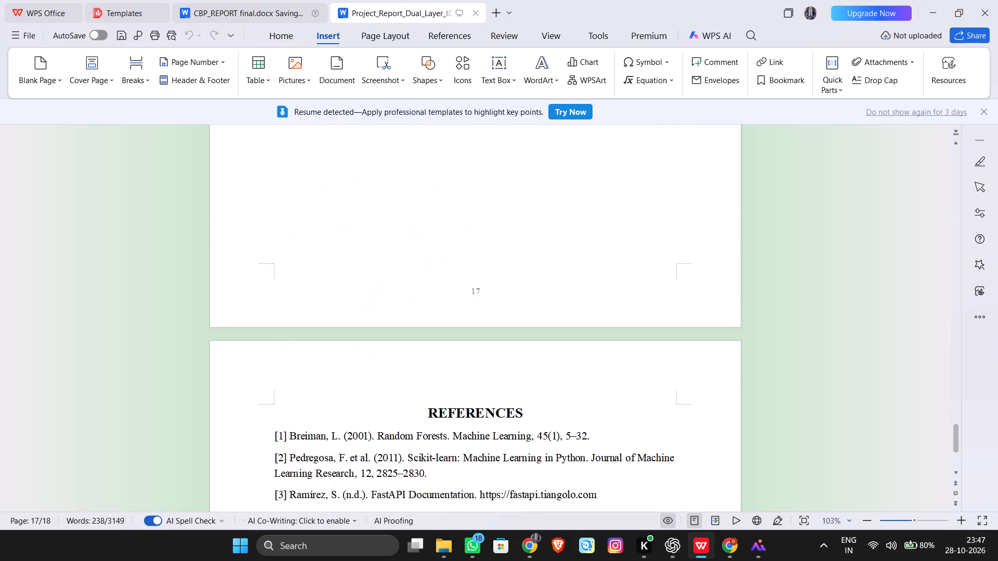
scroll(482, 244, "up", 17)
left_click(484, 244)
scroll(484, 244, "up", 7)
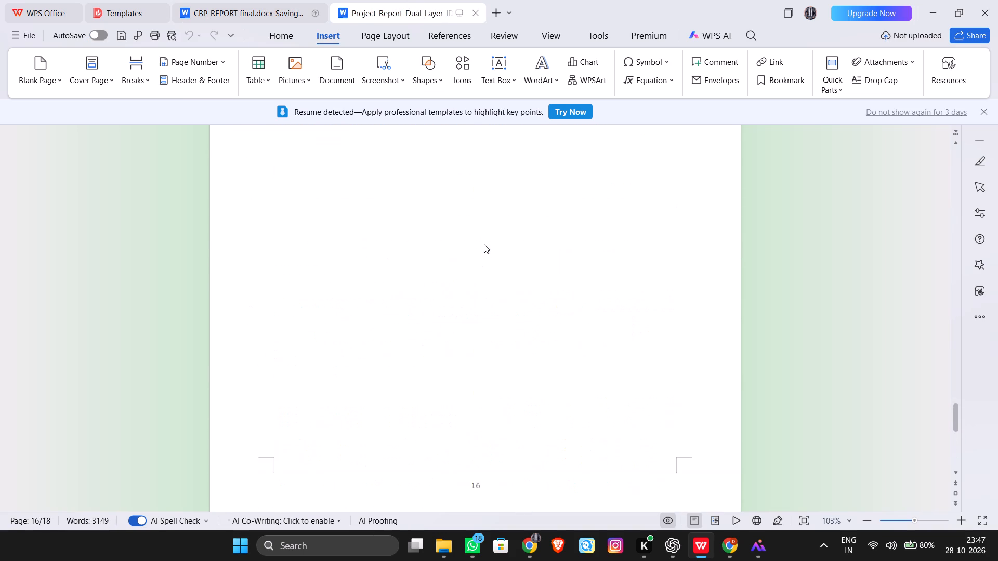
scroll(484, 244, "up", 8)
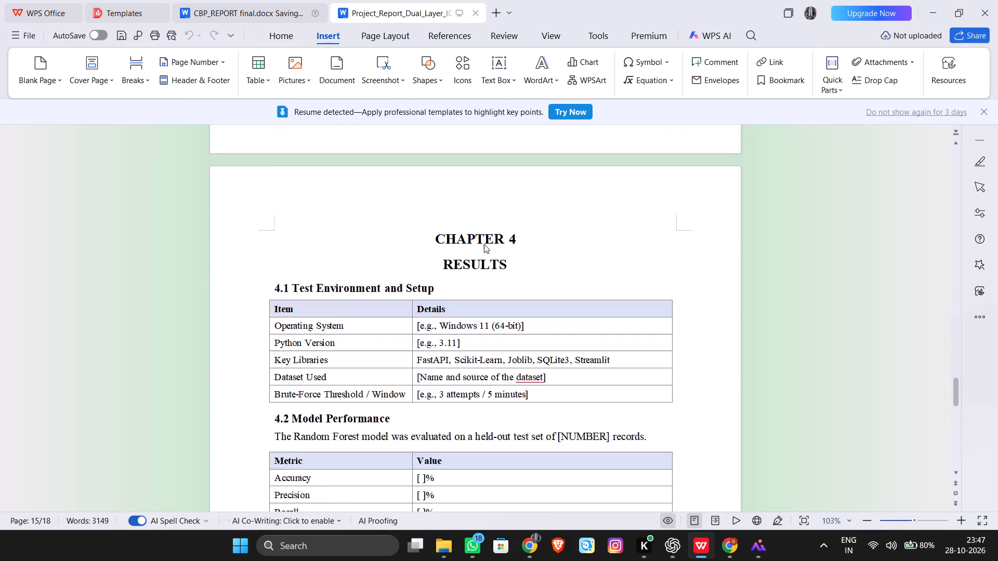
scroll(484, 244, "up", 1)
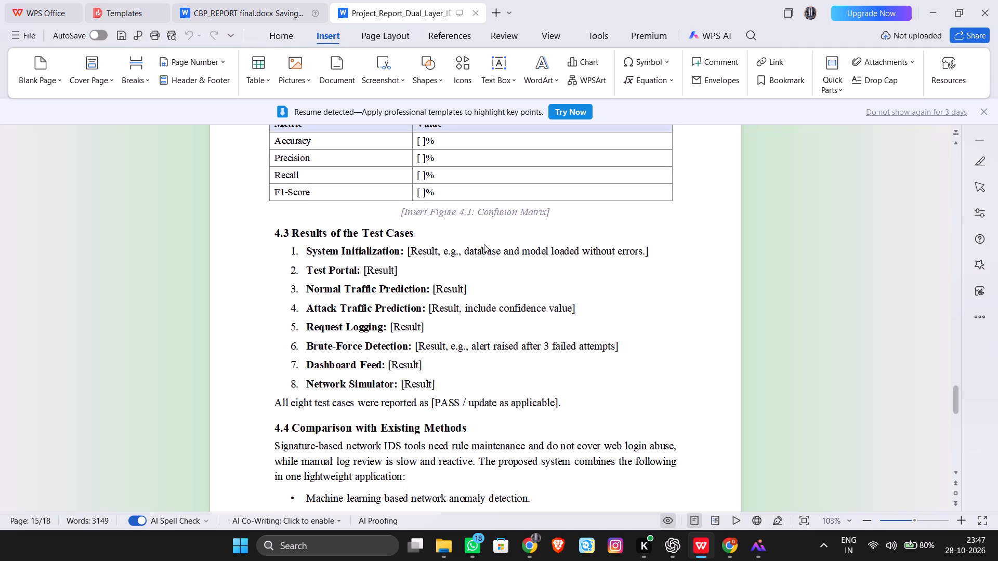
scroll(484, 244, "up", 1)
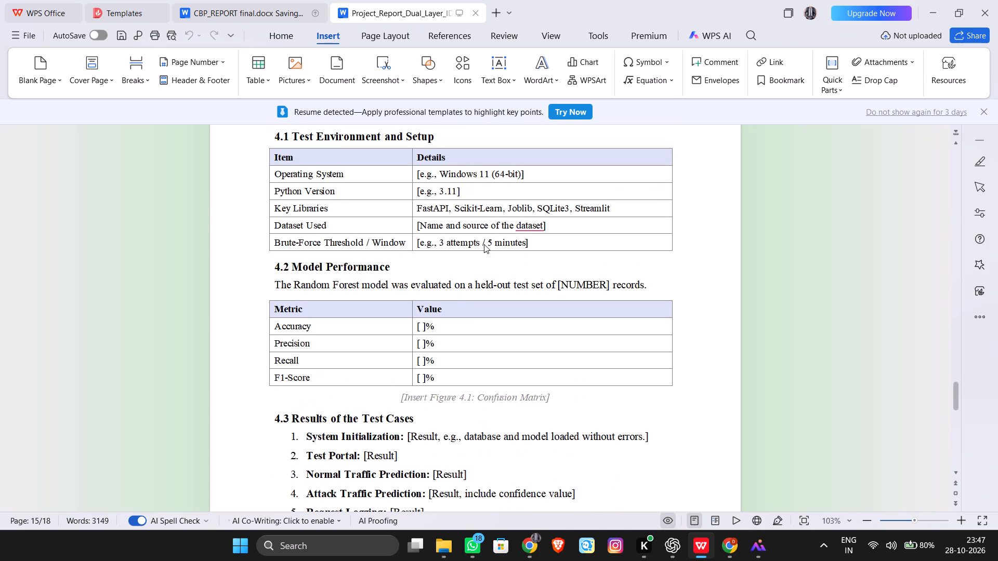
scroll(484, 244, "up", 2)
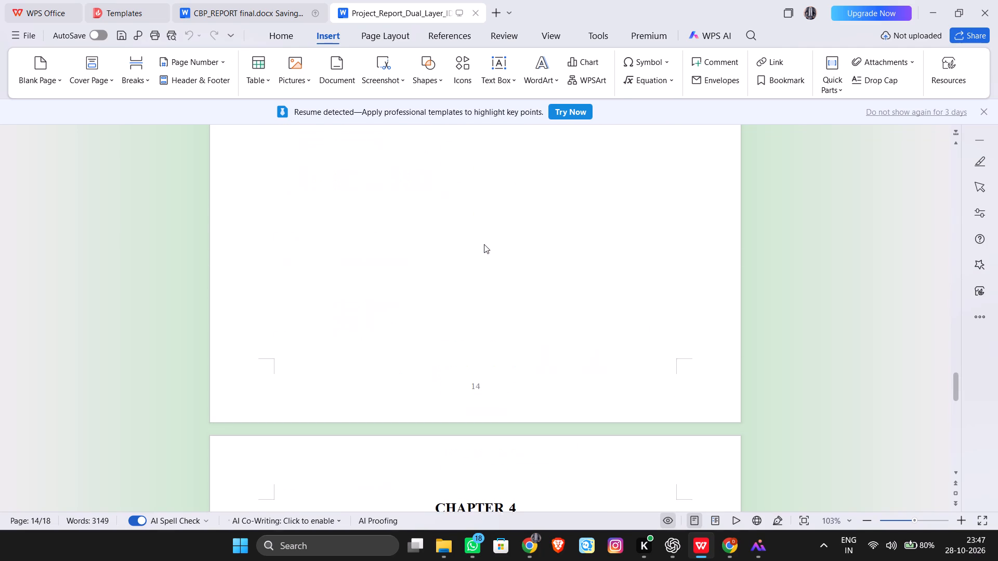
scroll(484, 244, "down", 2)
scroll(484, 244, "up", 1)
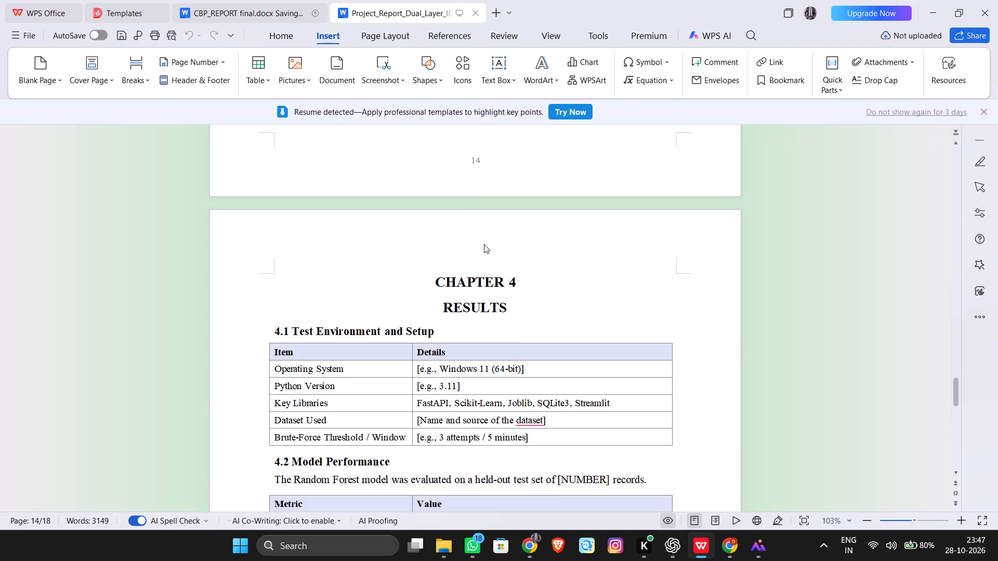
scroll(484, 244, "up", 9)
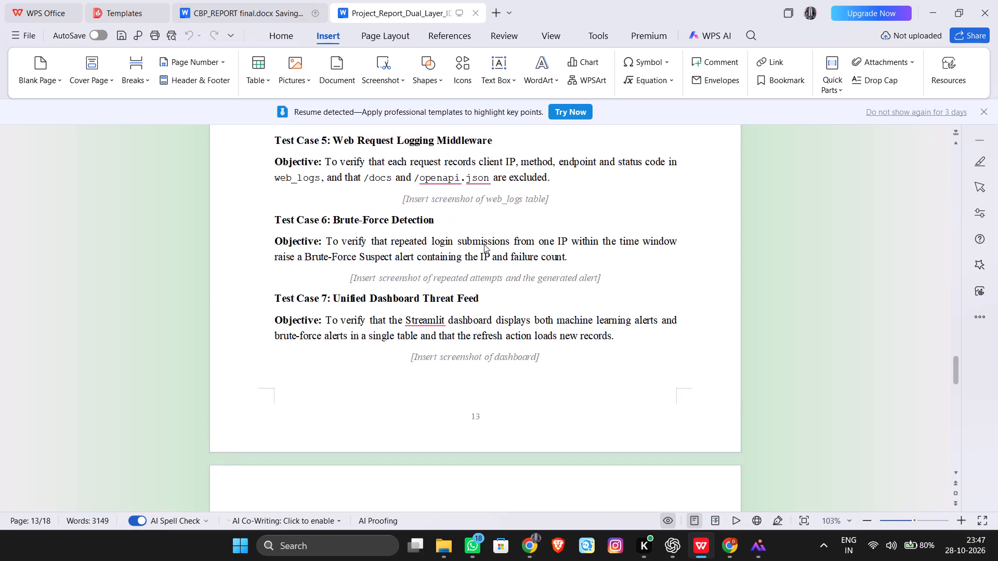
scroll(484, 244, "up", 4)
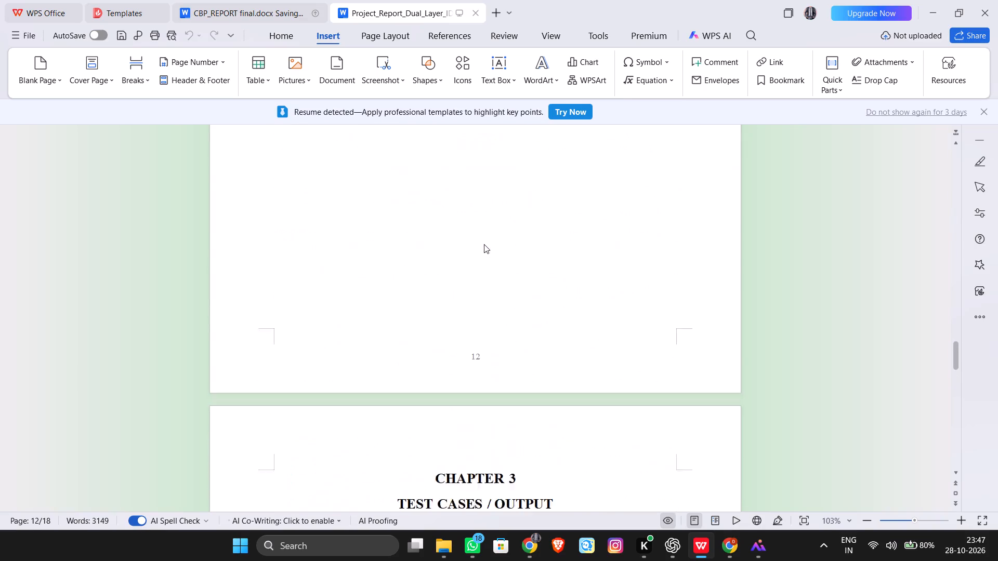
Close the screenshot preview of the Network Intrusion Detection dashboard and switch to WhatsApp.
scroll(484, 244, "up", 1)
key("alt+Tab")
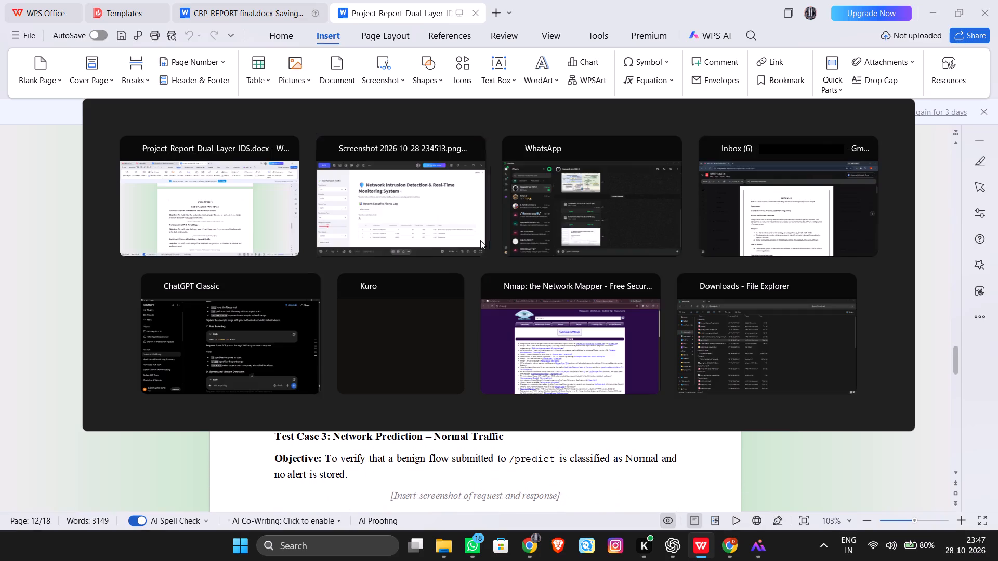
left_click(774, 114)
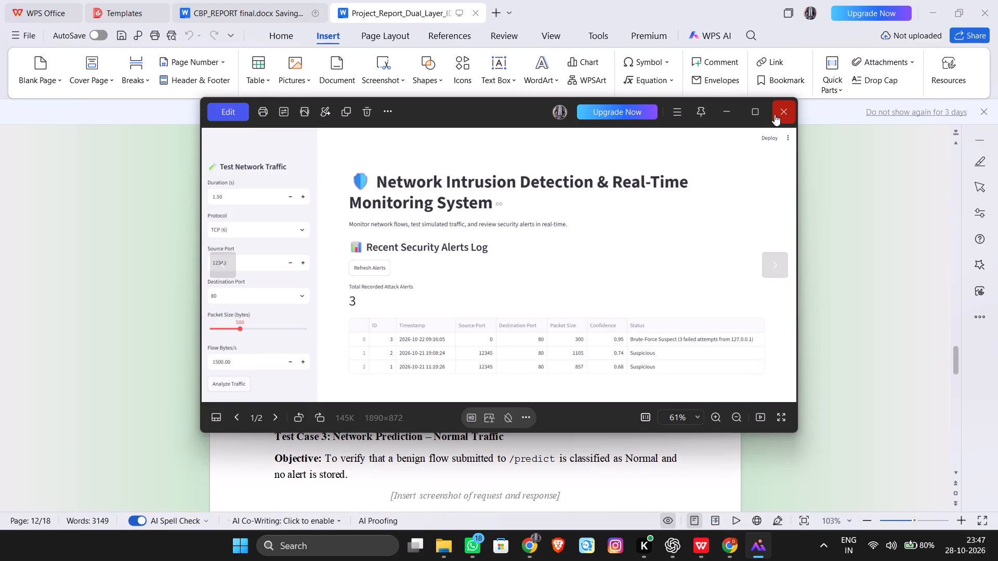
key("alt+Tab")
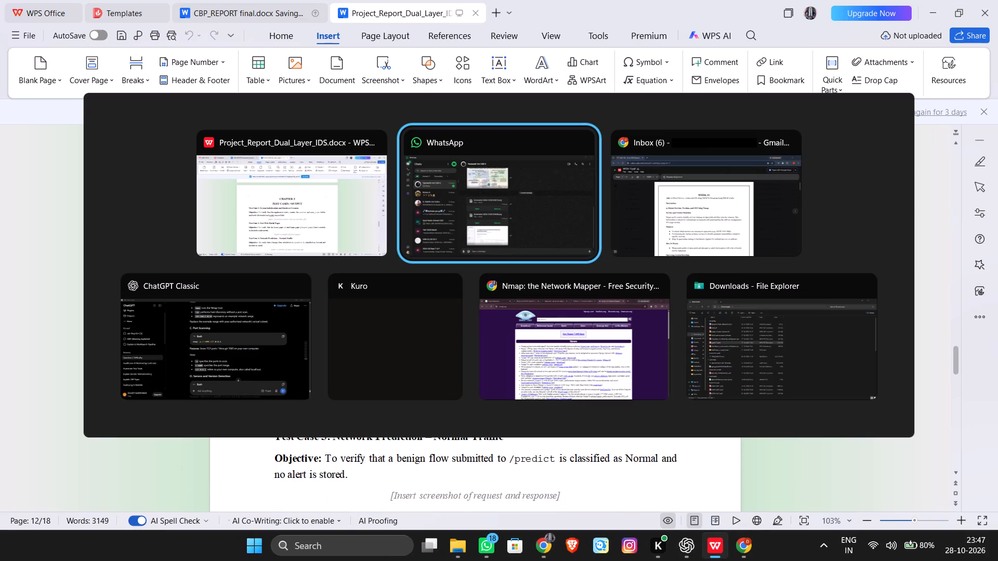
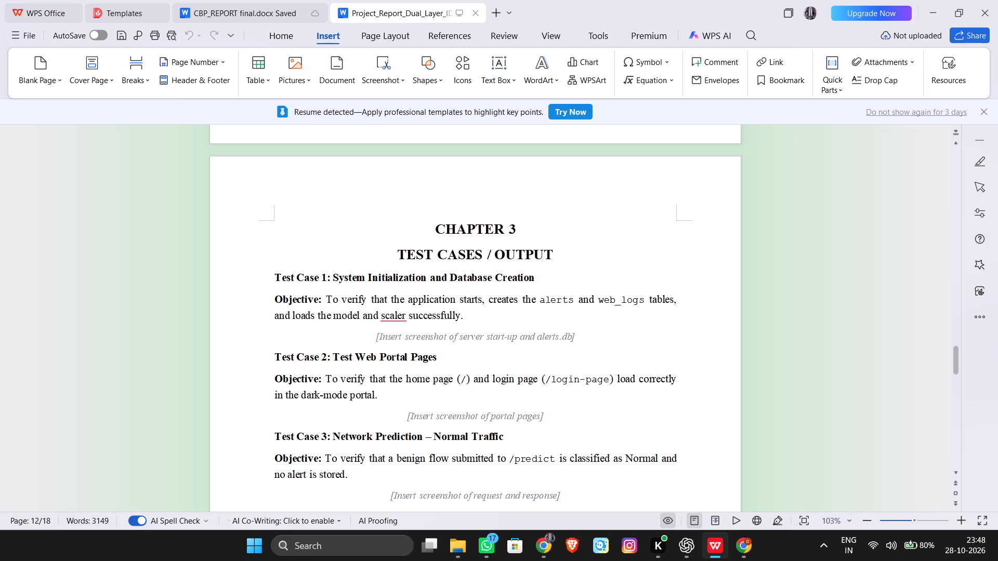
scroll(329, 312, "down", 7)
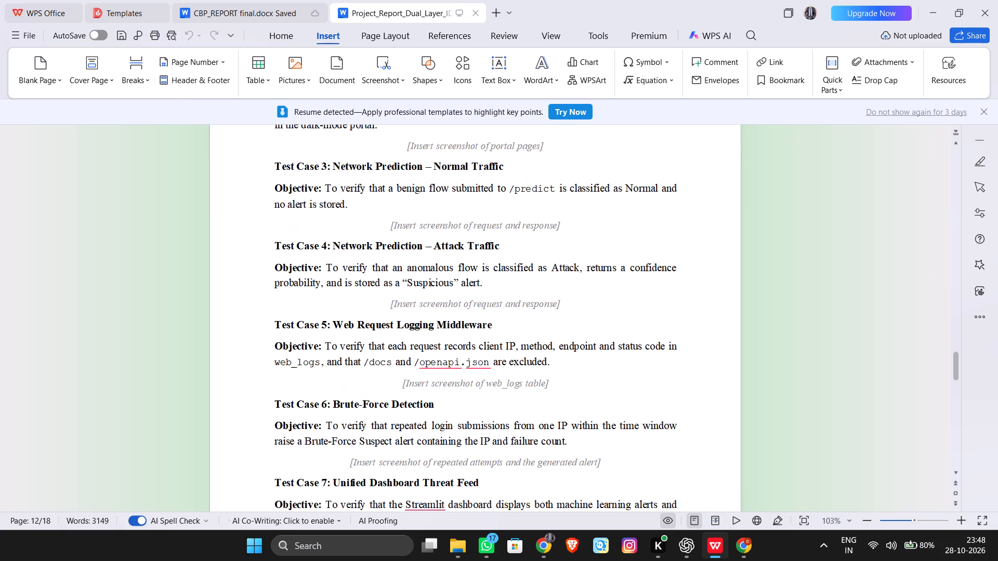
scroll(329, 315, "up", 7)
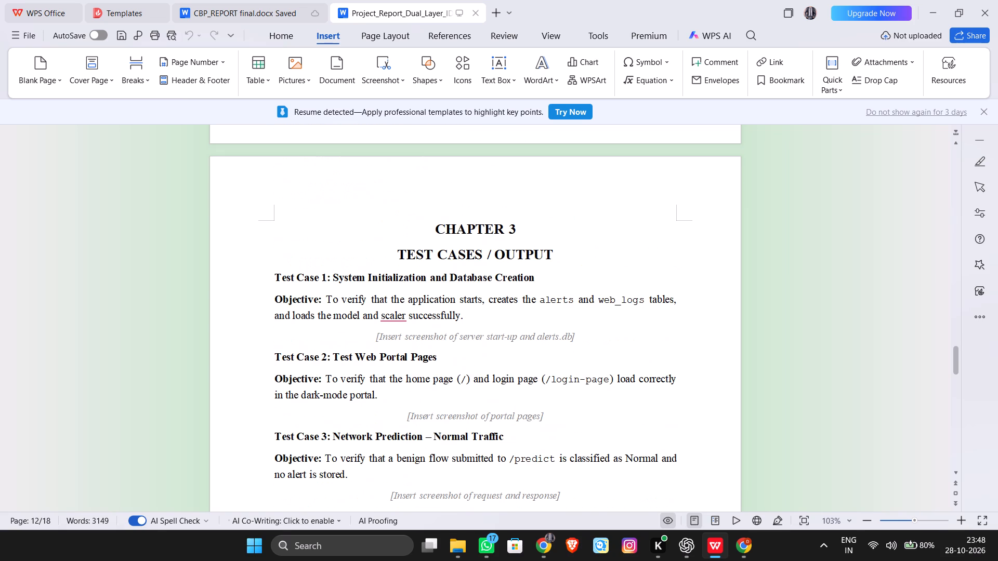
scroll(329, 314, "down", 14)
scroll(331, 312, "down", 11)
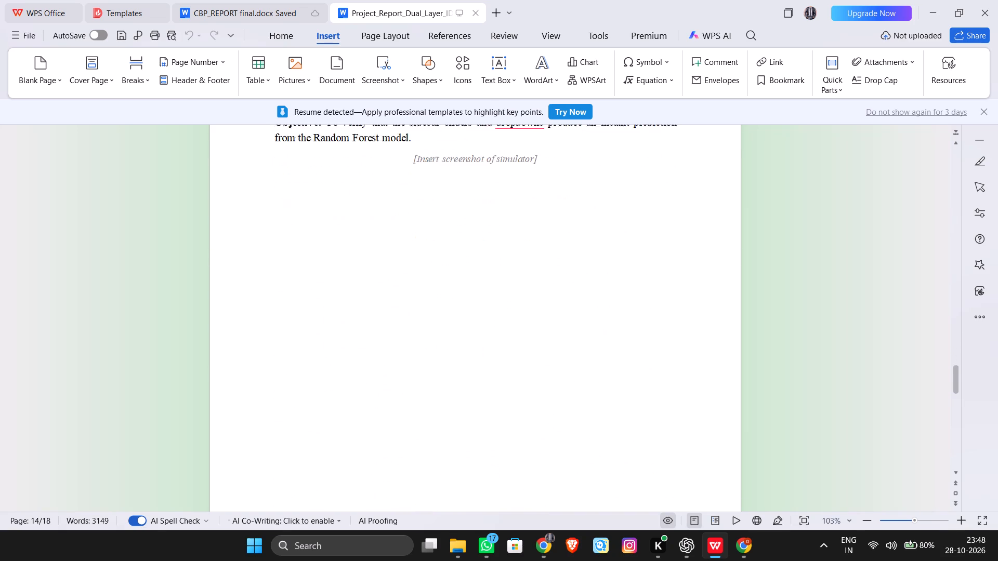
scroll(331, 316, "down", 11)
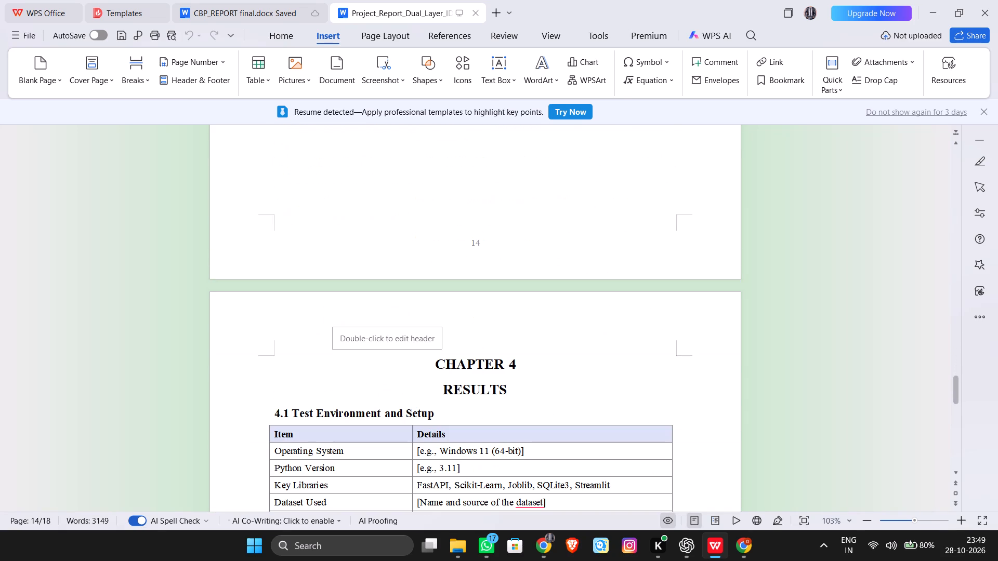
scroll(331, 318, "down", 6)
scroll(331, 320, "up", 6)
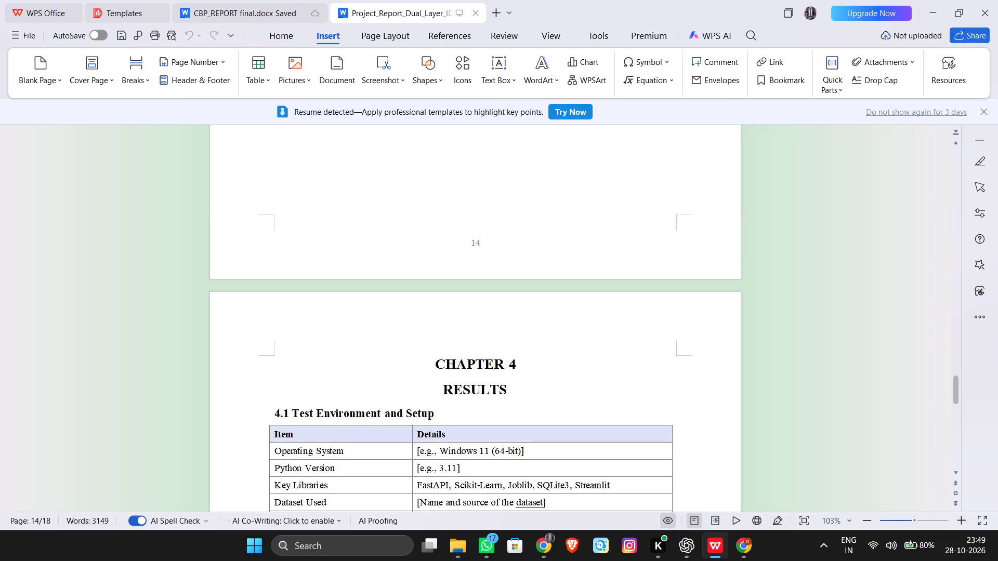